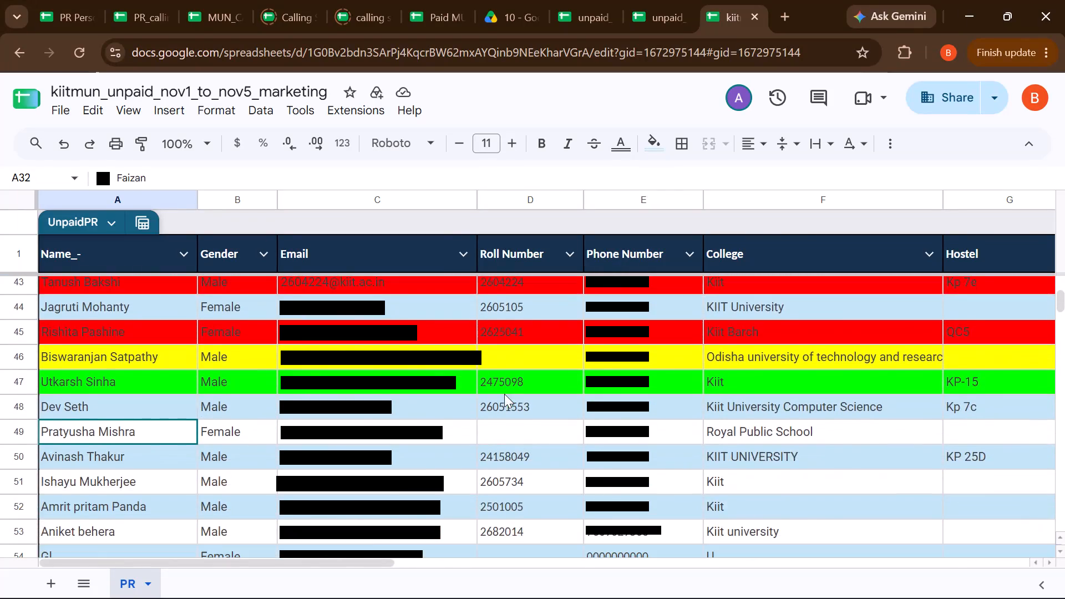
Review the unpaid registrants in the UnpaidPR table down to its last entry, including their colour-marked rows, and return to row 32.
scroll(504, 394, right, 6)
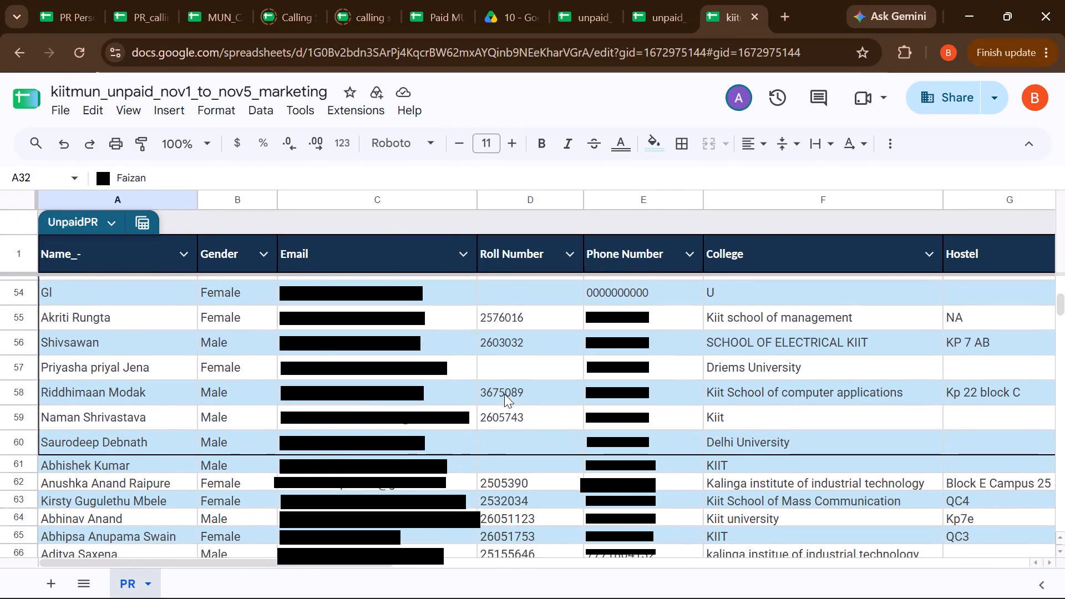
scroll(504, 394, right, 3)
scroll(504, 394, down, 1)
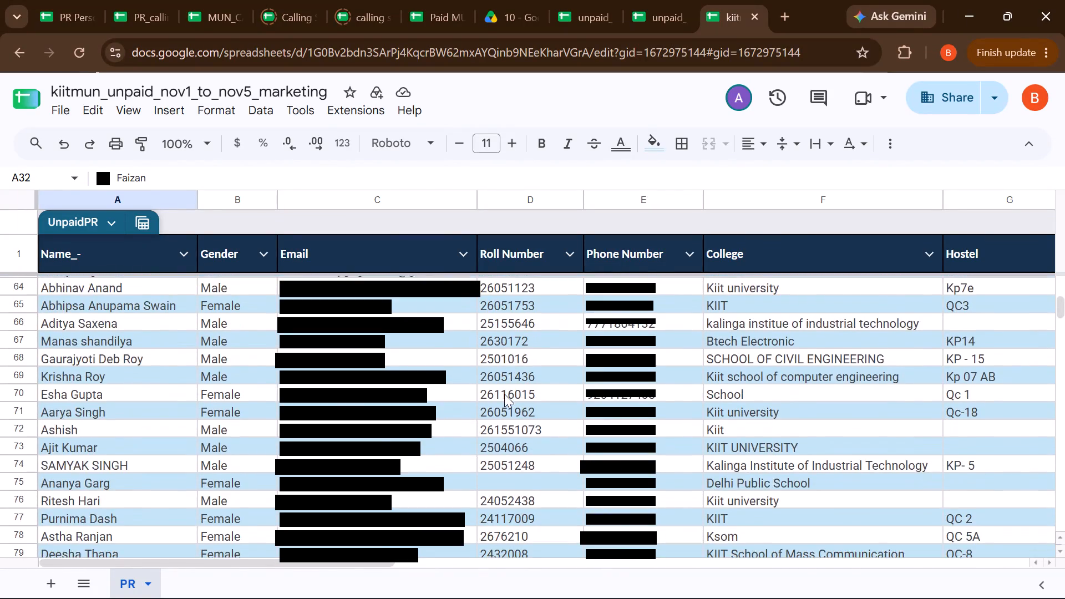
scroll(504, 394, down, 1)
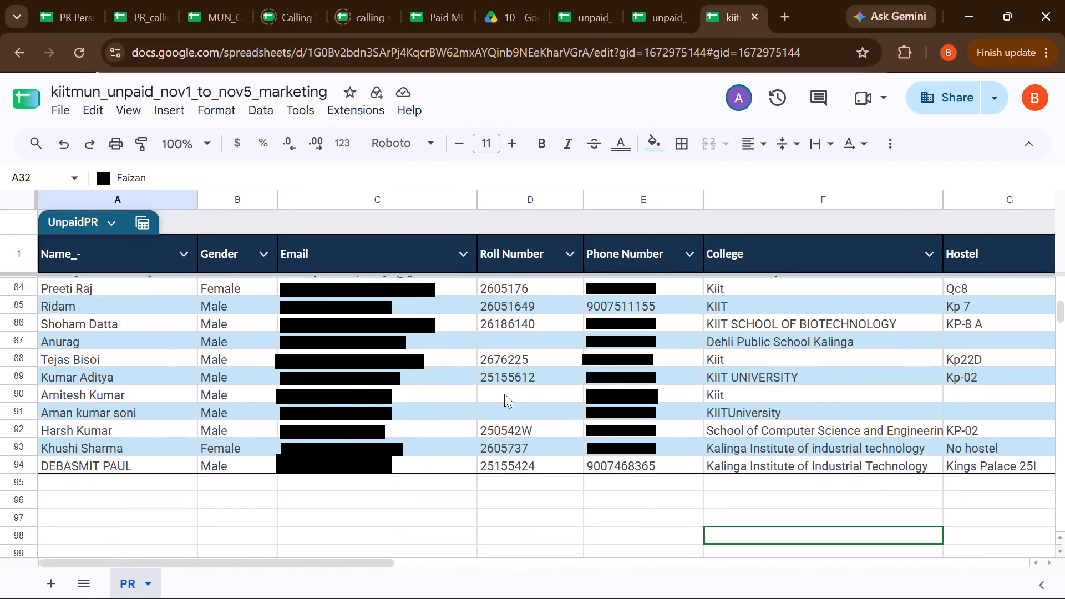
scroll(504, 394, up, 8)
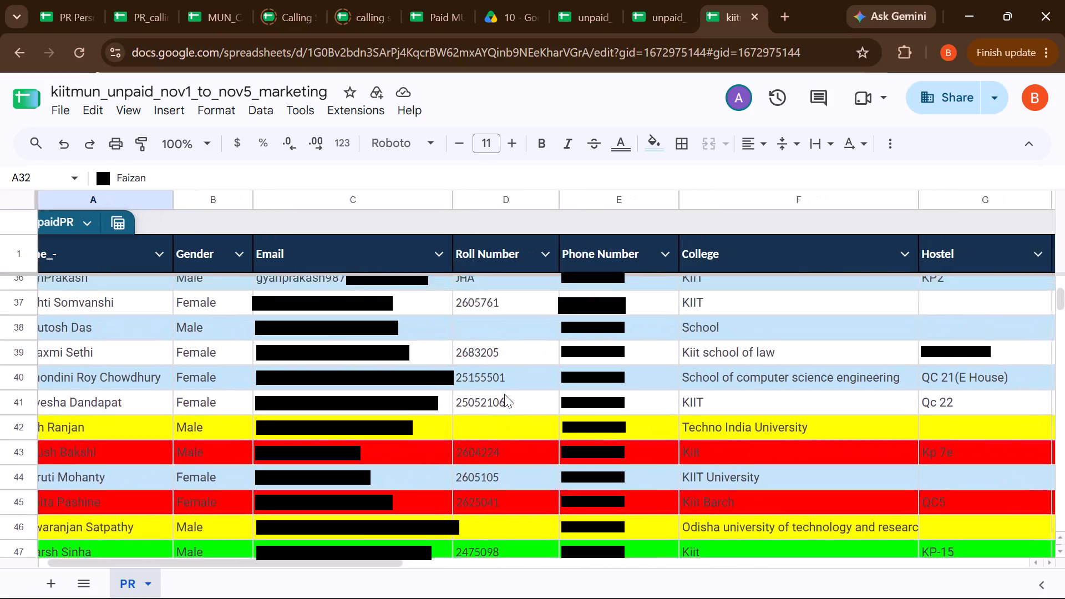
scroll(504, 394, up, 1)
scroll(504, 394, right, 2)
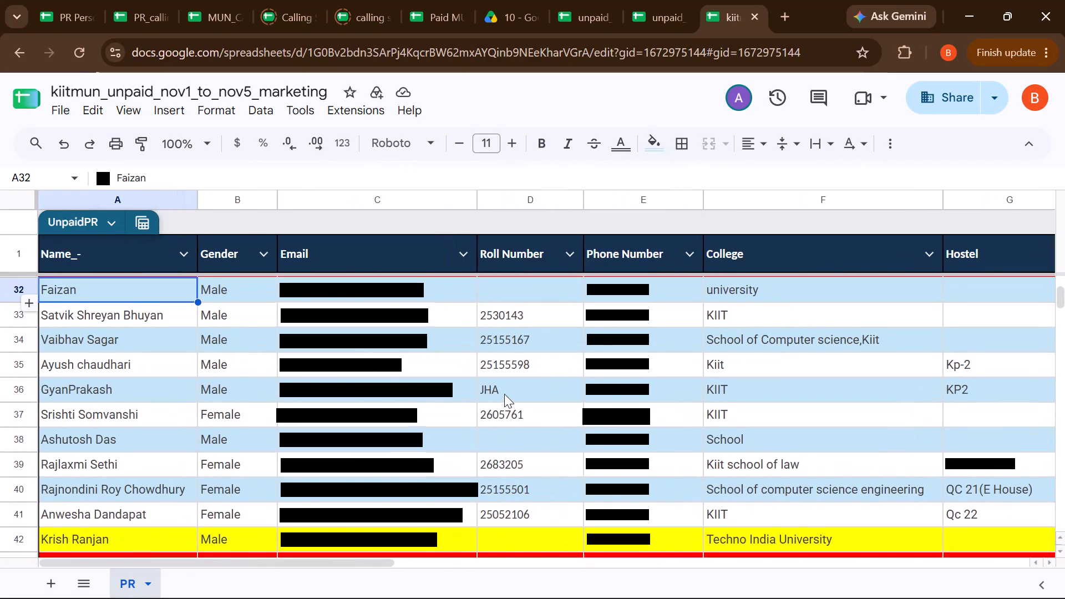
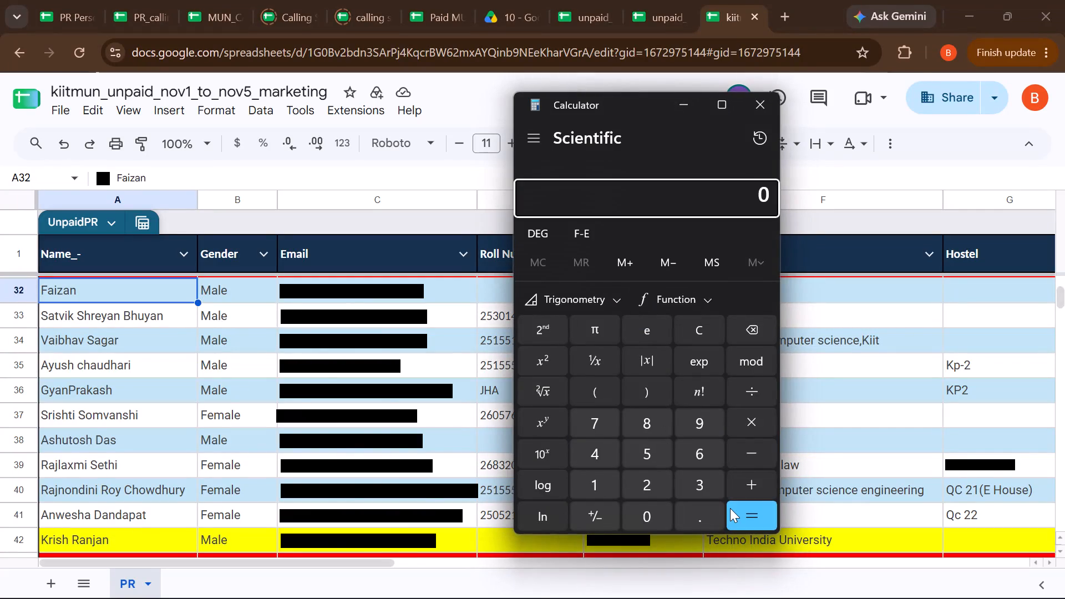
Close the Calculator window that covers the spreadsheet.
click(752, 106)
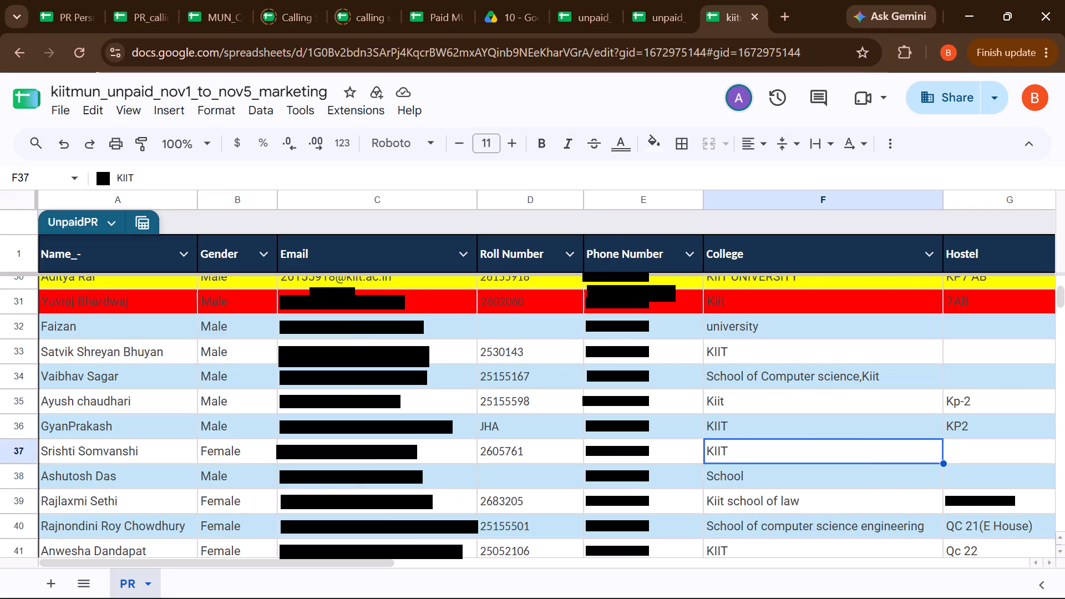
Check the phone number, roll number and email cells of the registrants in rows 32 and 33 of the UnpaidPR table.
click(637, 358)
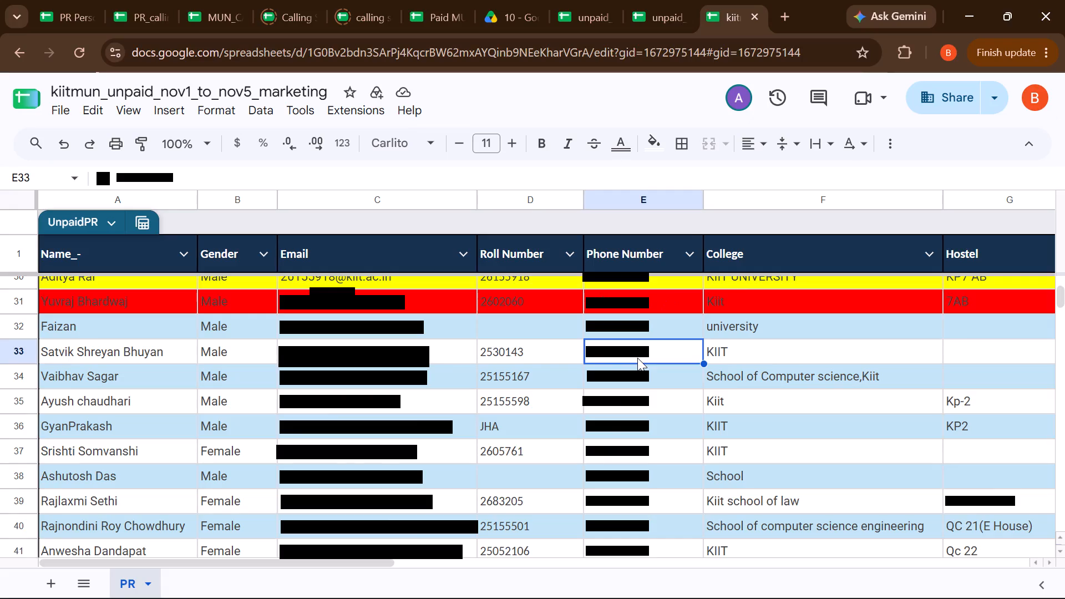
click(607, 332)
click(560, 342)
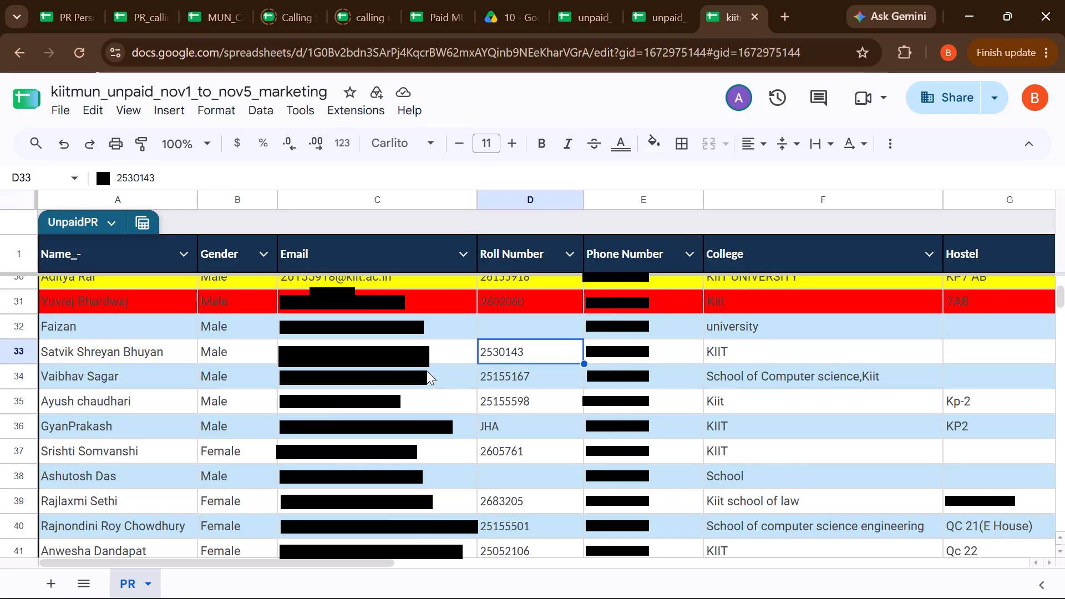
click(440, 358)
click(544, 321)
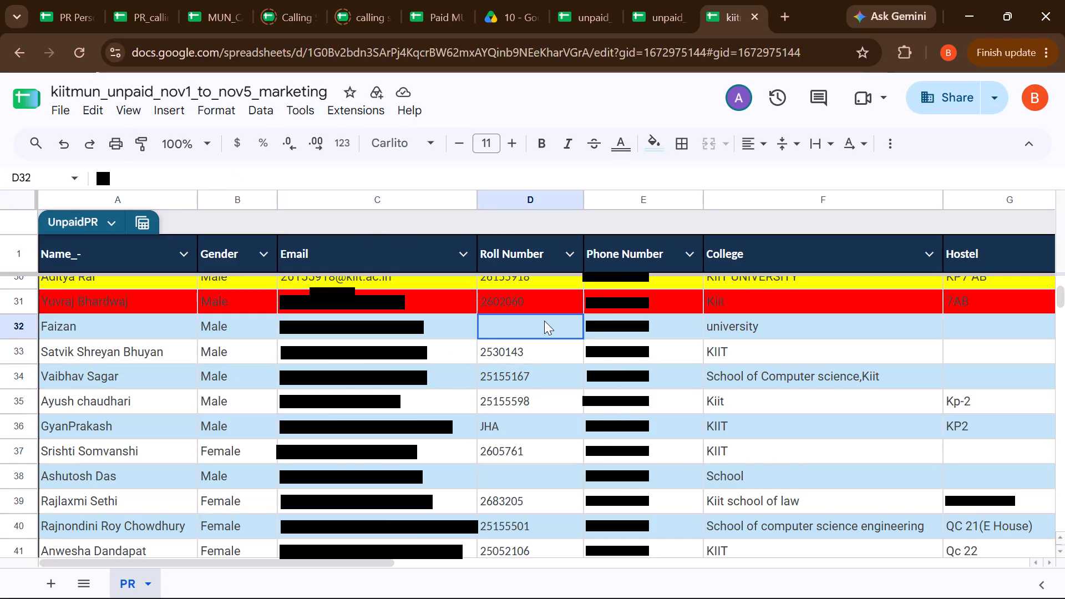
click(416, 330)
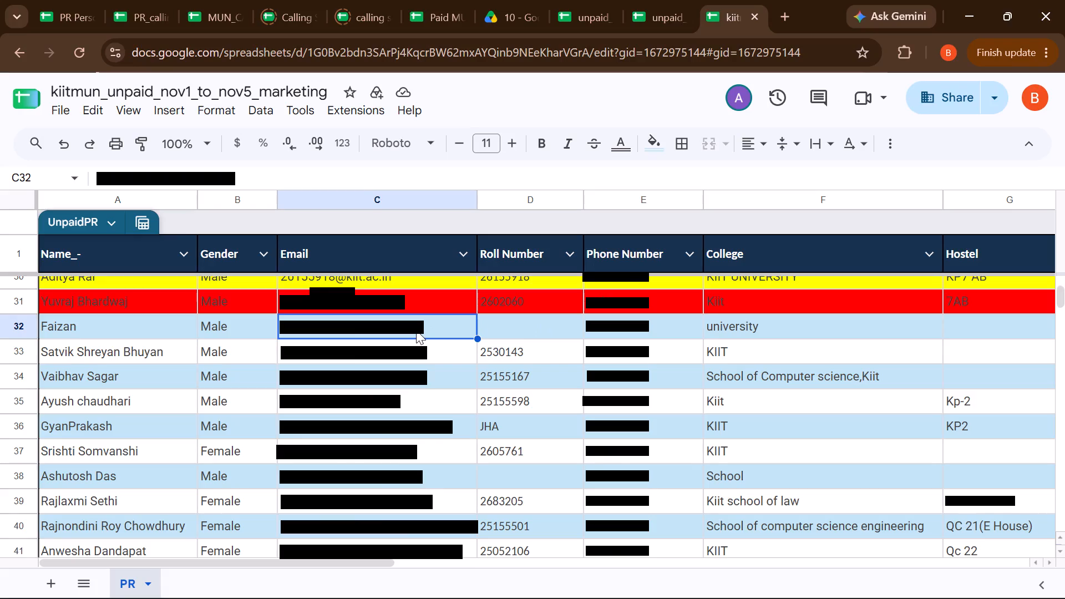
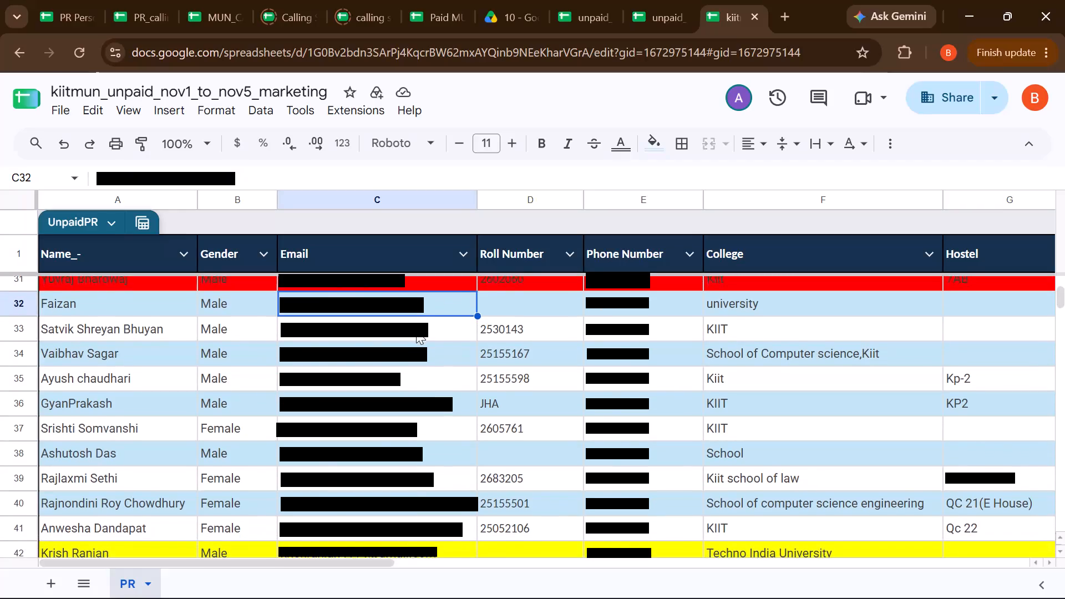
Examine row 32 of the UnpaidPR table across the hostel, experience, award and teammate columns through to Alloted to and Remarks.
scroll(416, 330, right, 2)
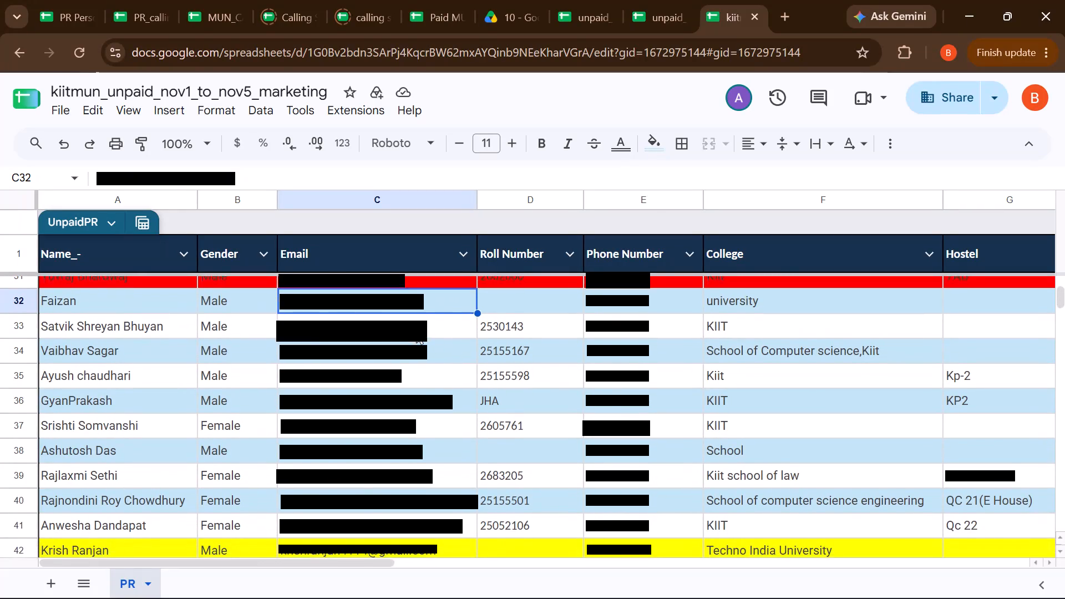
scroll(416, 330, right, 1)
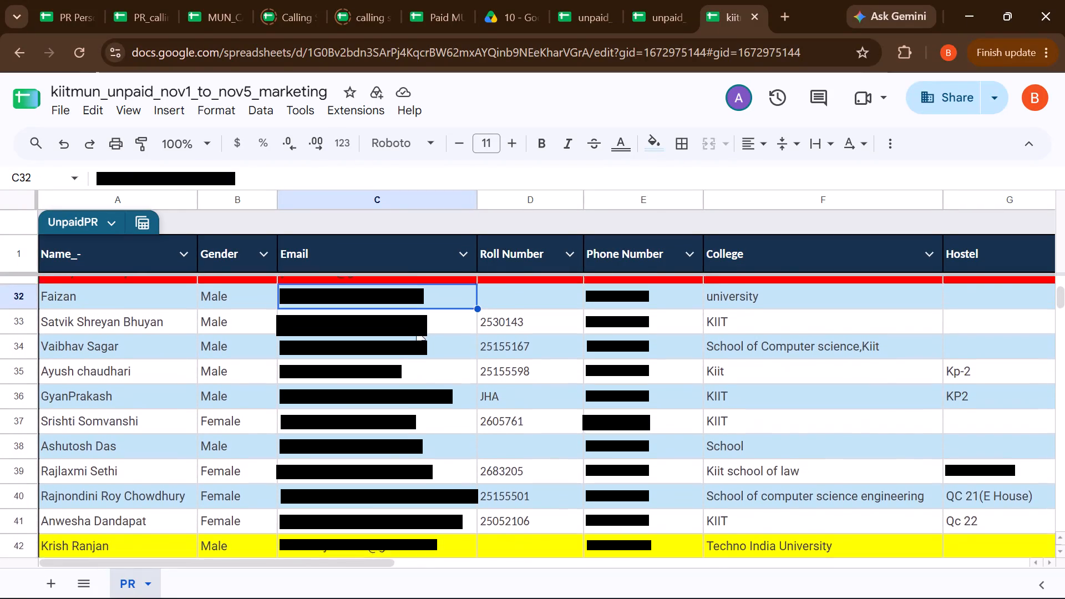
scroll(416, 330, right, 1)
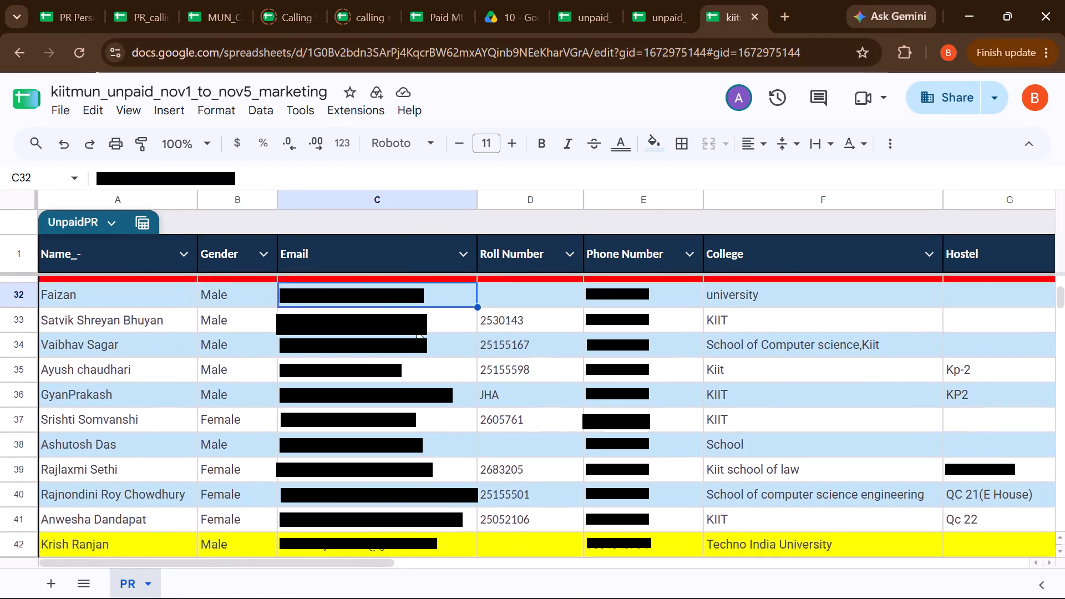
scroll(416, 330, right, 1)
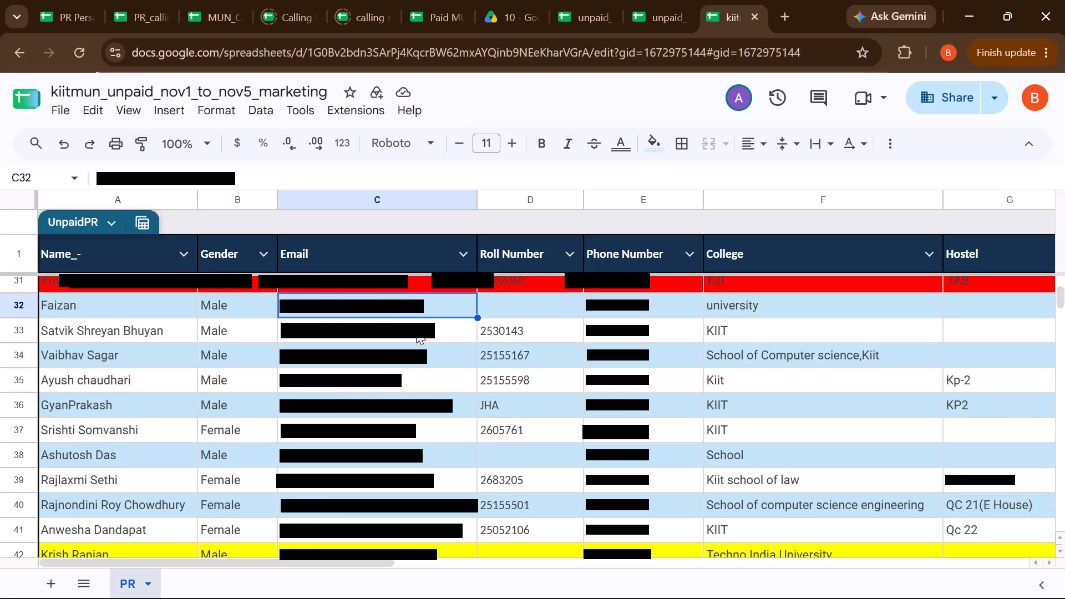
key(Right)
key(Right)
key(Right)
key(Right)
key(Right)
key(Right)
key(Right)
key(Right)
key(Right)
key(Right)
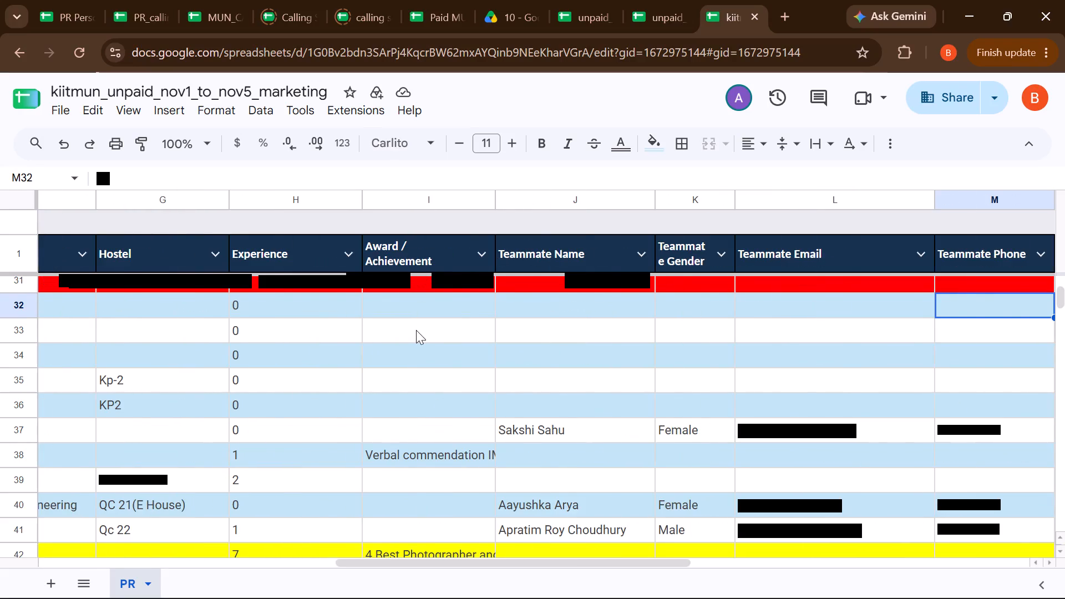
key(Right)
key(Right)
key(Right)
key(Right)
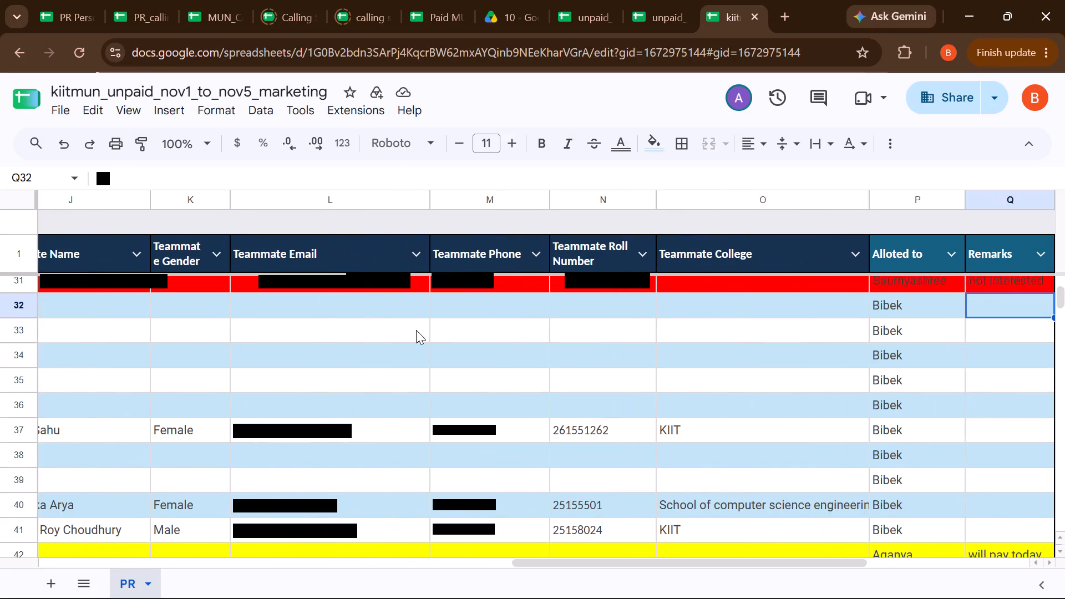
Go back along row 32 from the Remarks column through the teammate and experience cells toward the registrant's own details.
key(Left)
key(Left)
key(Left)
key(Left)
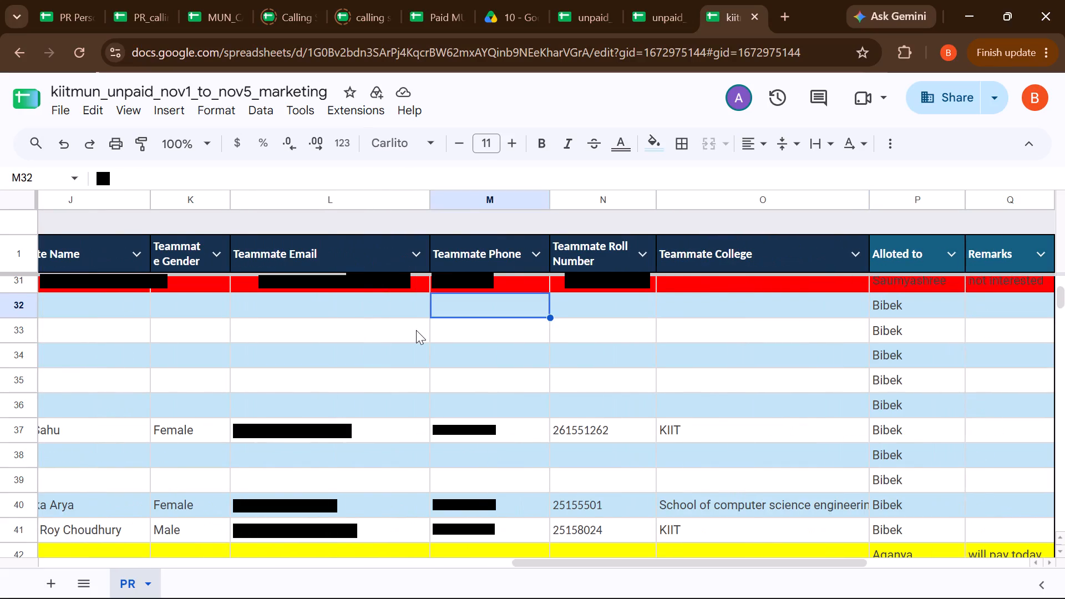
key(Left)
key(Left)
key(Left)
key(Left)
key(Left)
key(Left)
key(Left)
key(Left)
key(Left)
key(Left)
key(Left)
key(Left)
key(Left)
key(Left)
key(Left)
key(Left)
key(Left)
key(Left)
key(Left)
key(Left)
key(Left)
key(Left)
key(Left)
key(Left)
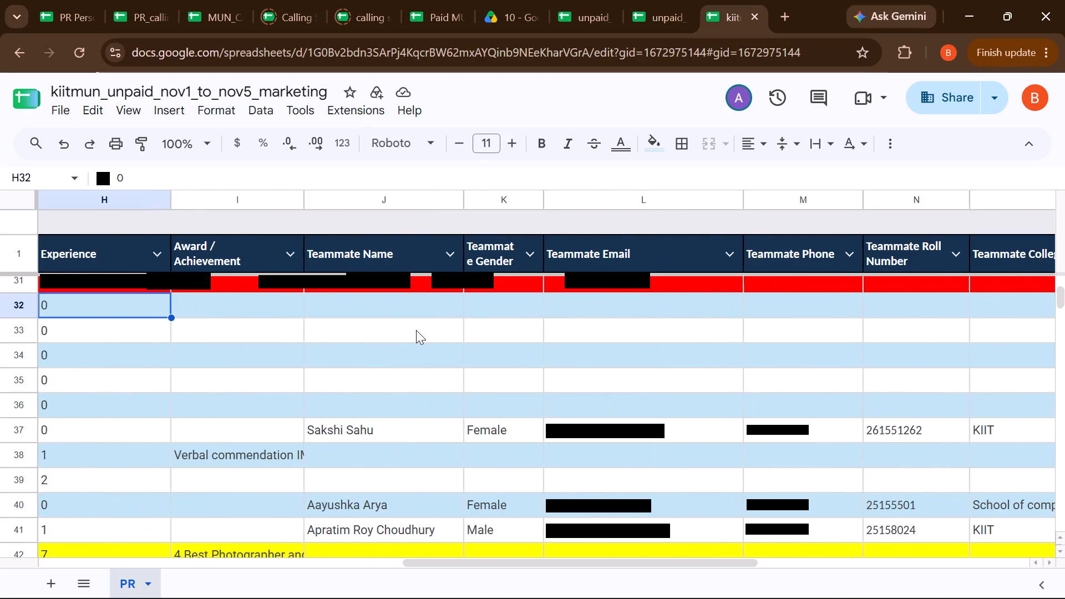
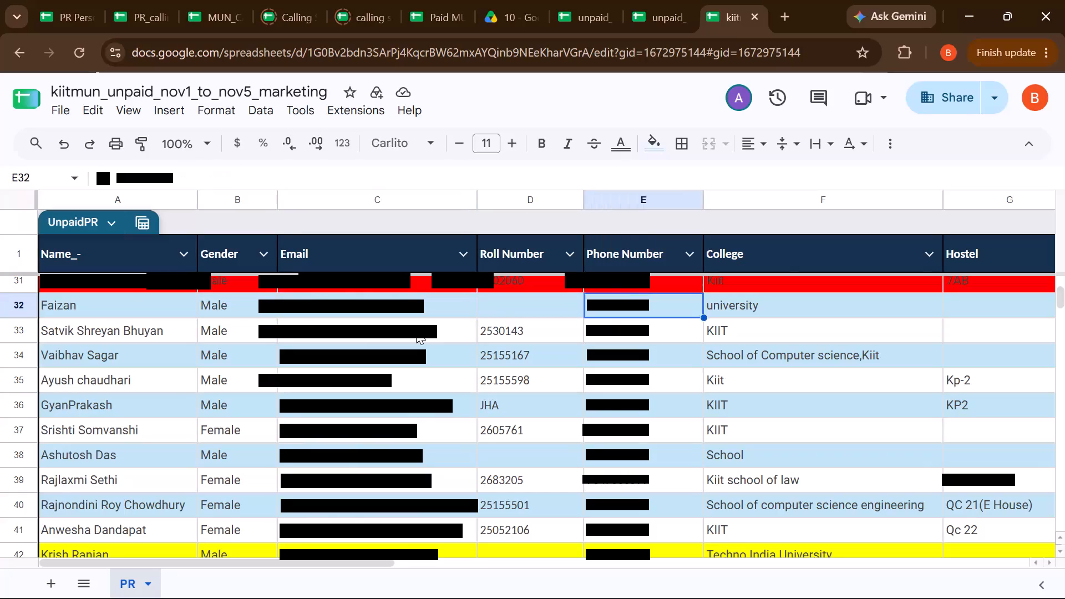
Examine row 32 from the phone number through the experience and teammate columns to Alloted to and Remarks.
key(Right)
key(Right)
key(Right)
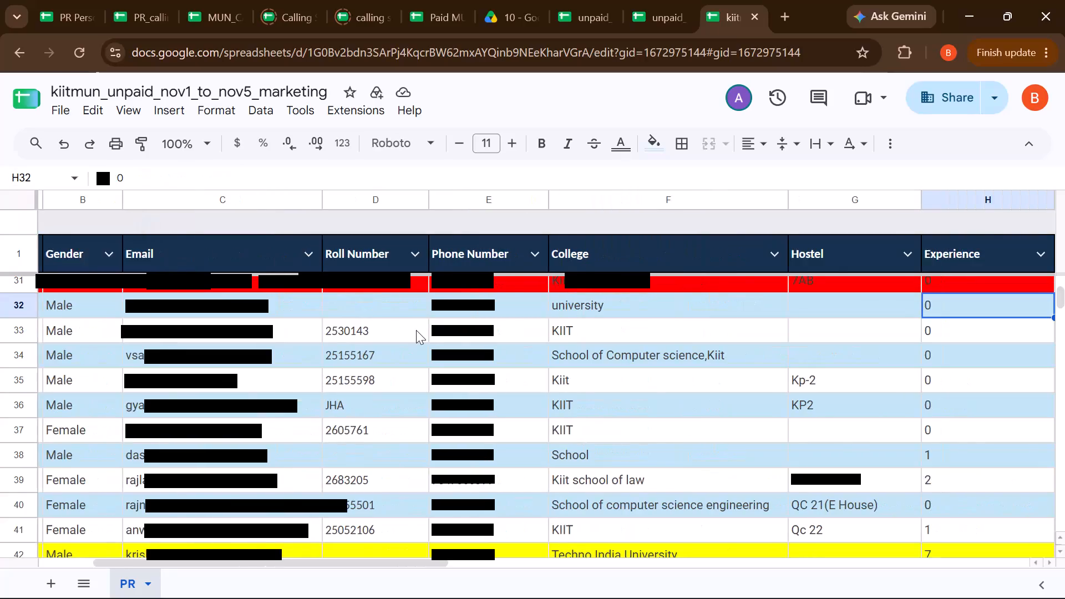
key(Right)
key(Right)
key(Right)
key(Right)
key(Right)
key(Right)
key(Right)
key(Right)
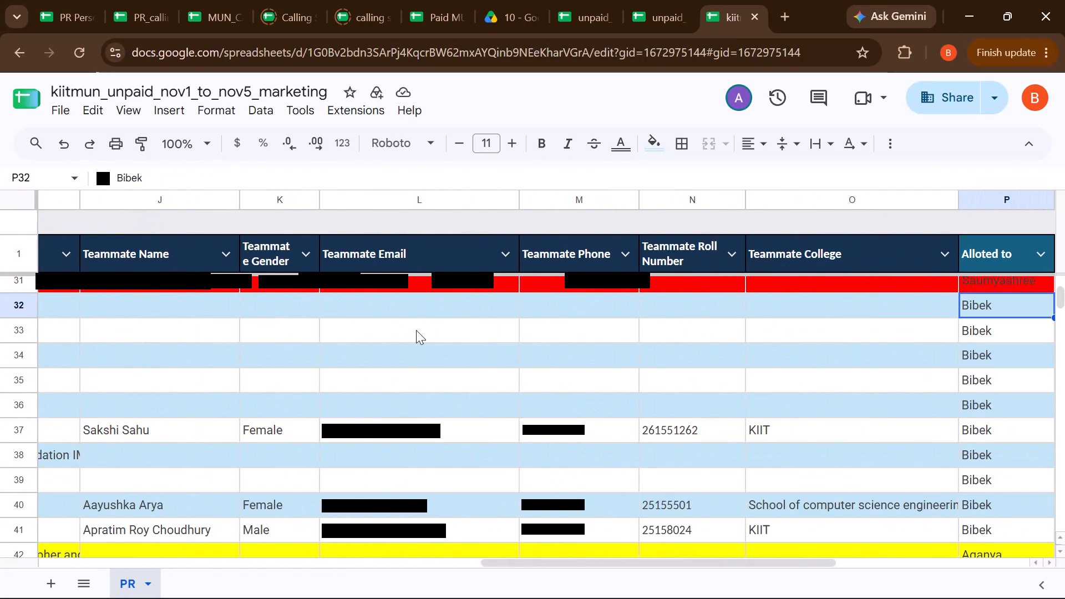
key(Right)
key(Right)
key(Right)
key(Left)
key(Left)
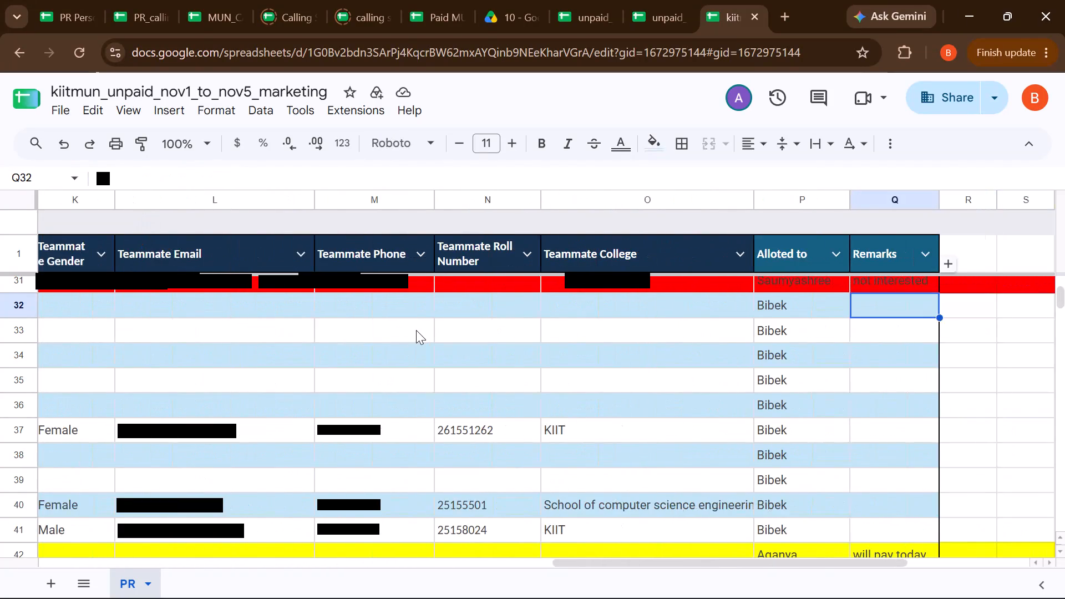
key(Left)
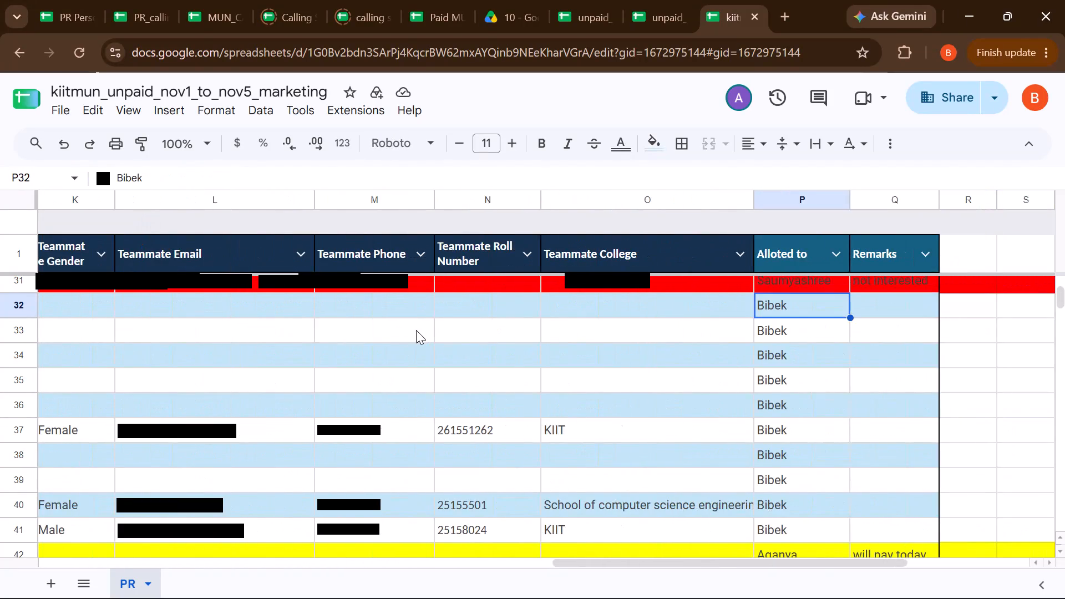
Go back along row 32 from the Alloted to column to the registrant's name and contact details.
key(Left)
key(Left)
key(Left)
key(Left)
key(Left)
key(Left)
key(Left)
key(Left)
key(Left)
key(Left)
key(Left)
key(Left)
key(Left)
key(Left)
key(Left)
key(Left)
key(Left)
key(Left)
key(Left)
key(Left)
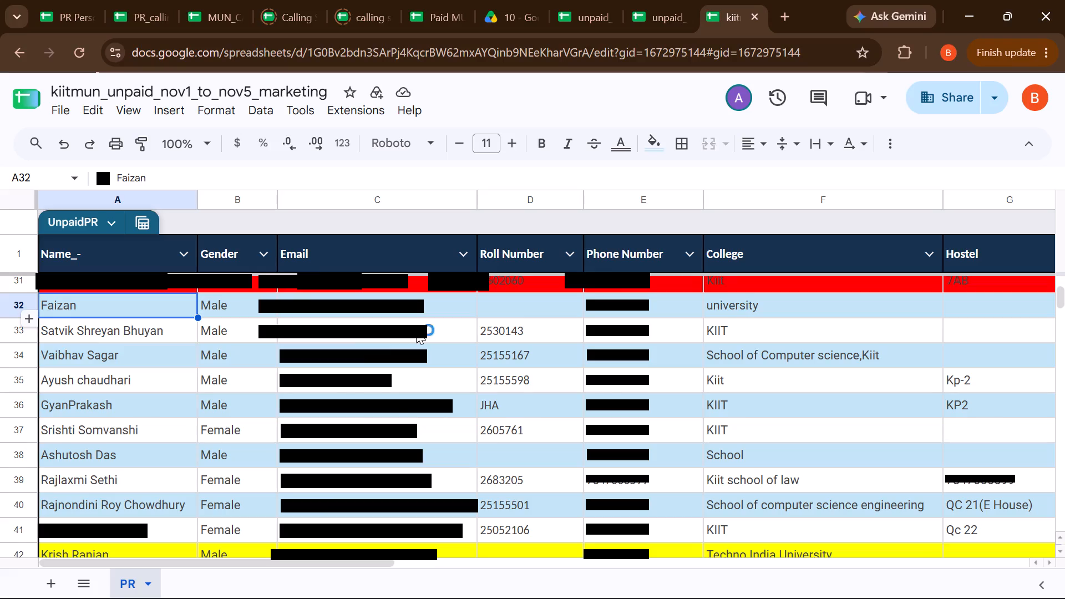
Enter "not interested" in the Remarks column for row 32.
key(Right)
key(Right)
key(Right)
key(Right)
key(Right)
key(Right)
key(Right)
key(Right)
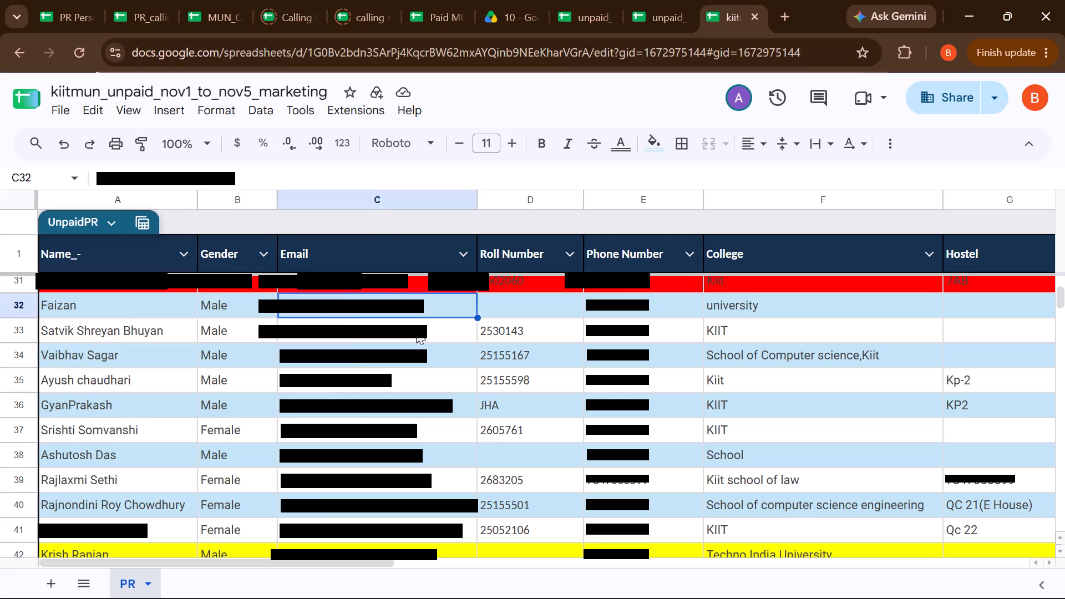
key(Right)
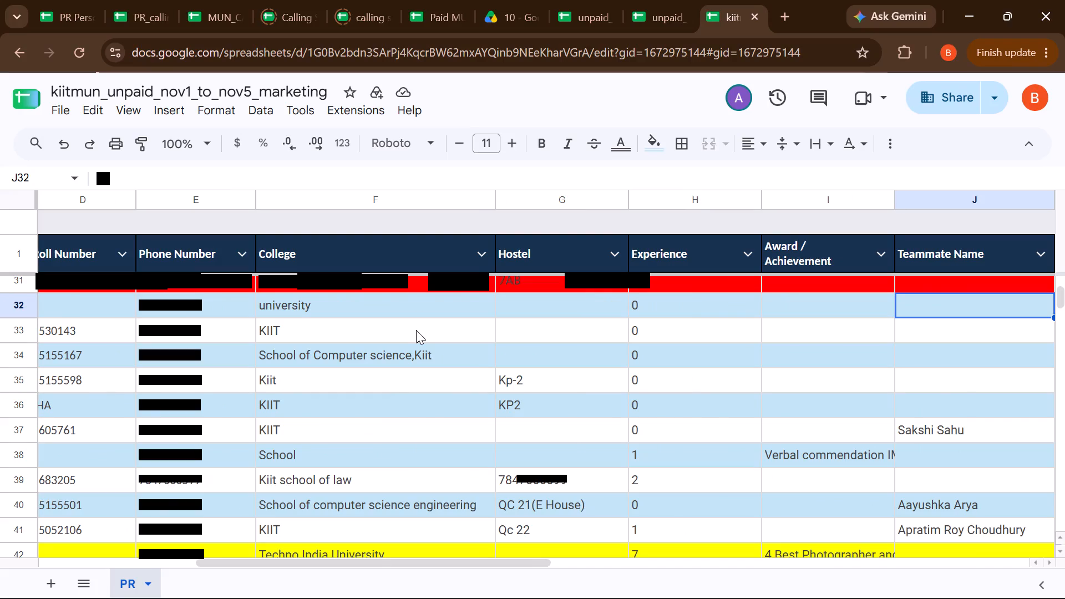
key(Right)
key(Right)
key(Right)
key(Right)
key(Right)
key(Right)
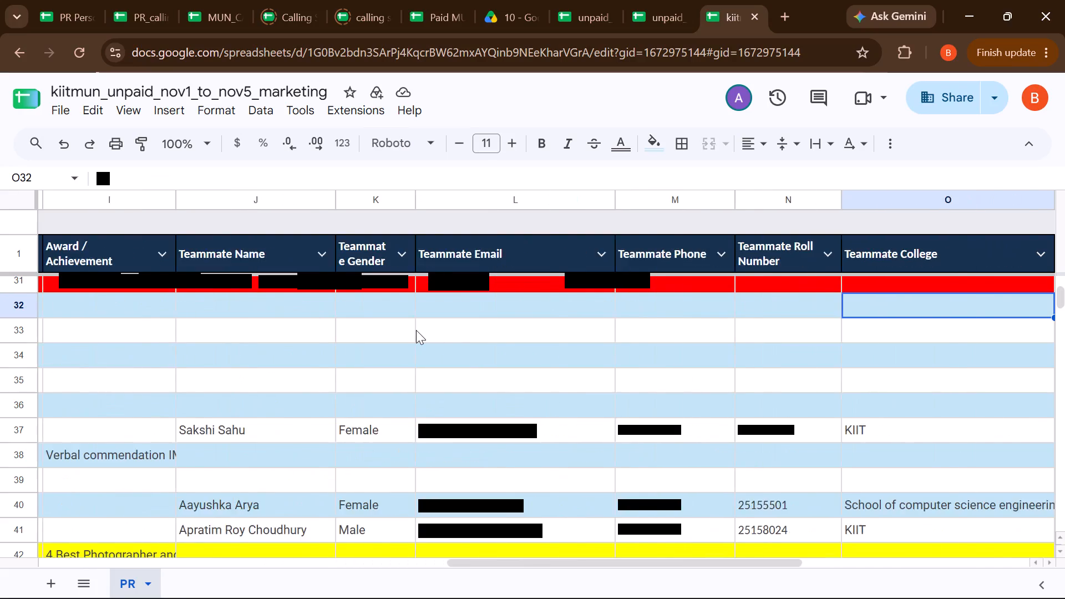
key(Right)
key(Right)
key(Right)
key(Left)
key(Left)
key(Right)
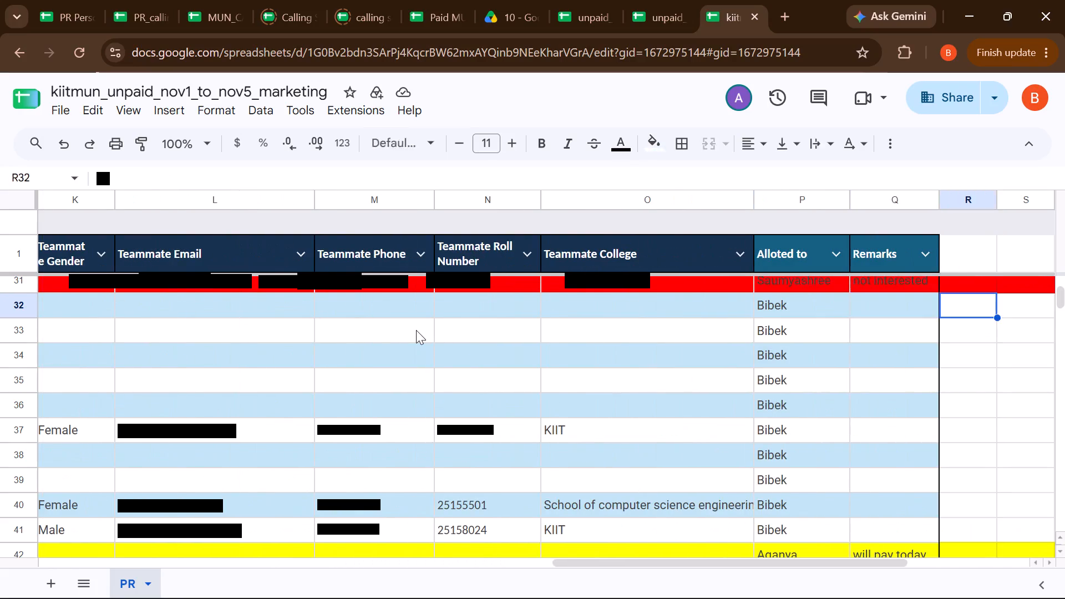
key(Left)
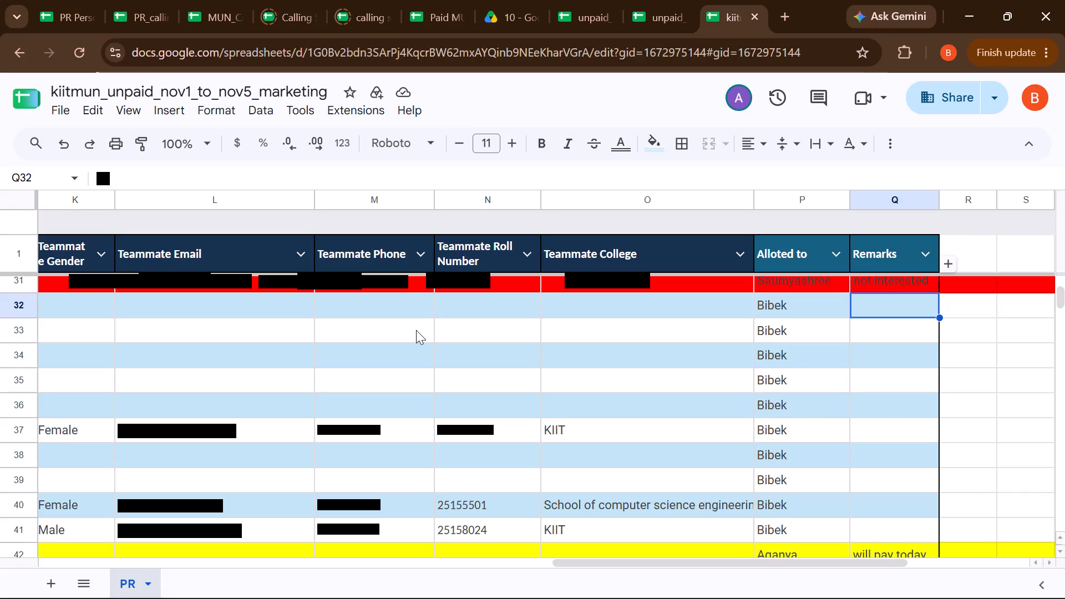
text(Not)
key(space)
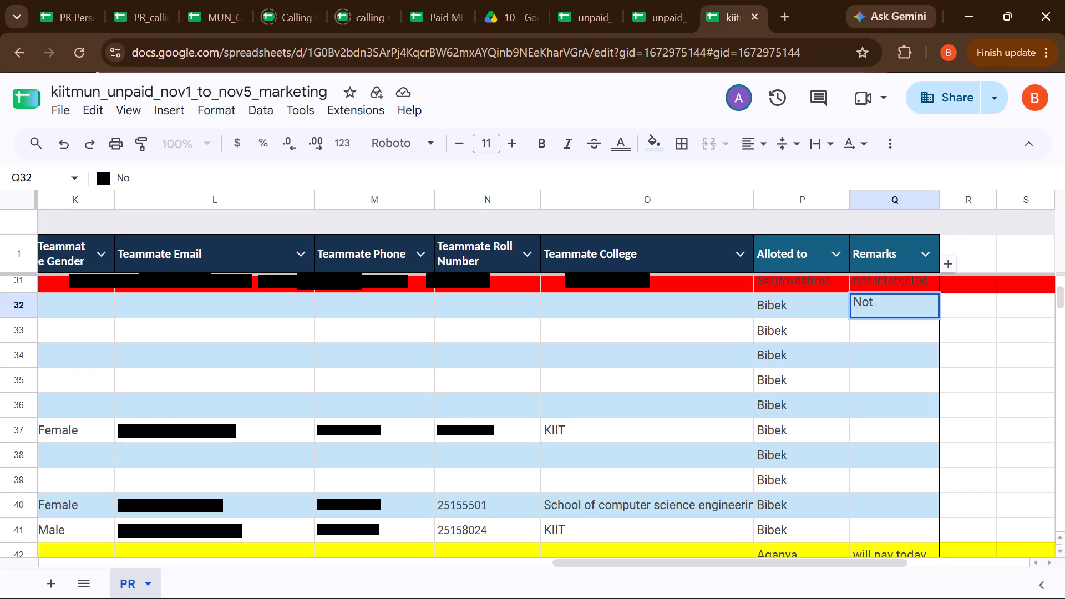
key(Tab)
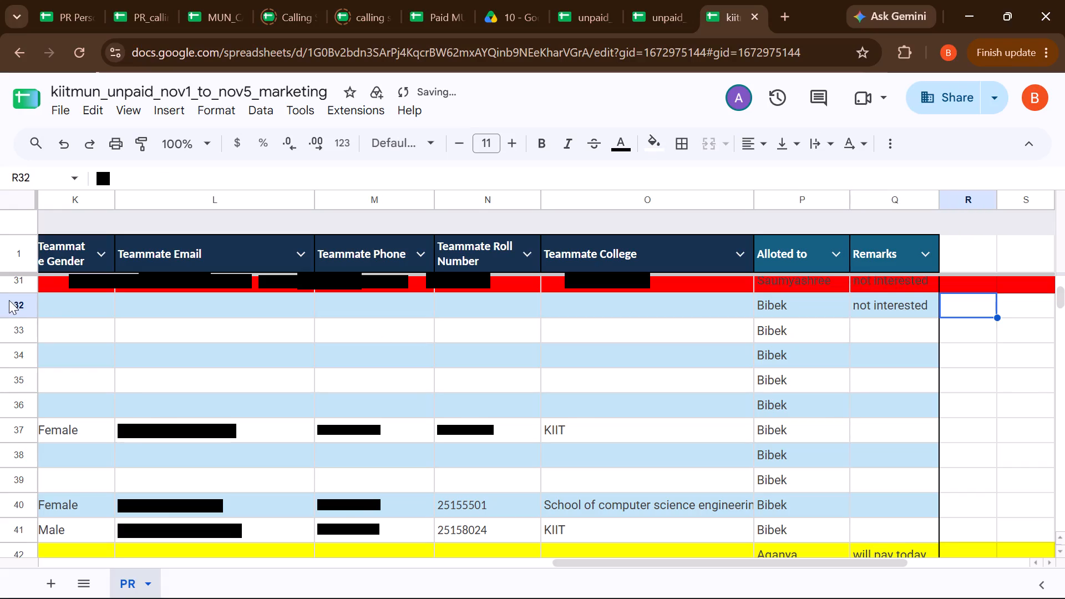
Fill the whole of row 32 with red.
click(11, 302)
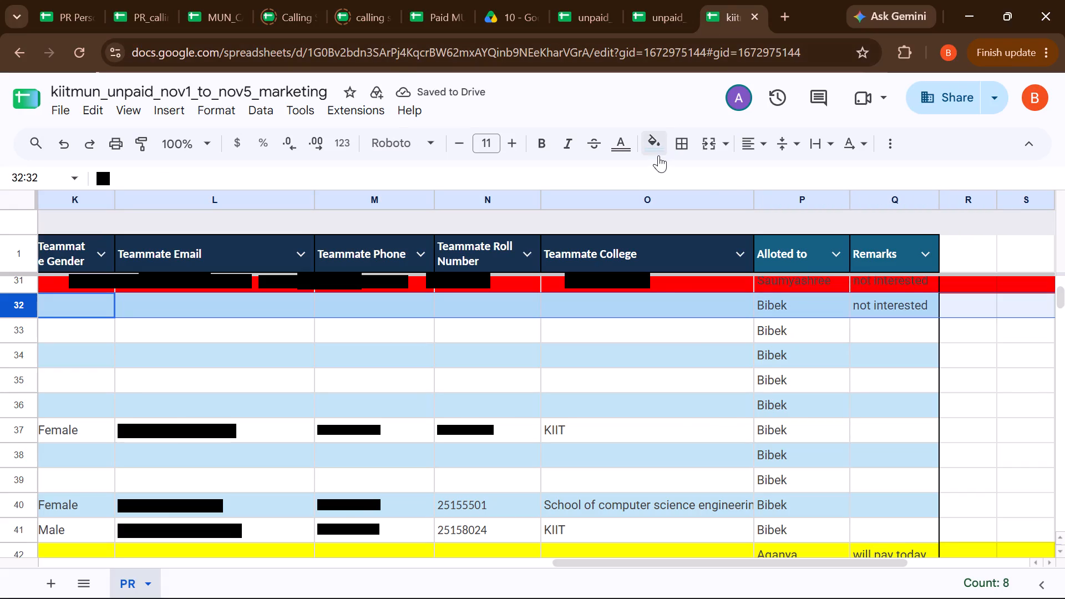
click(658, 153)
click(677, 216)
Move to row 33 and go back along it to examine the registrant's name and contact details.
key(Down)
key(Left)
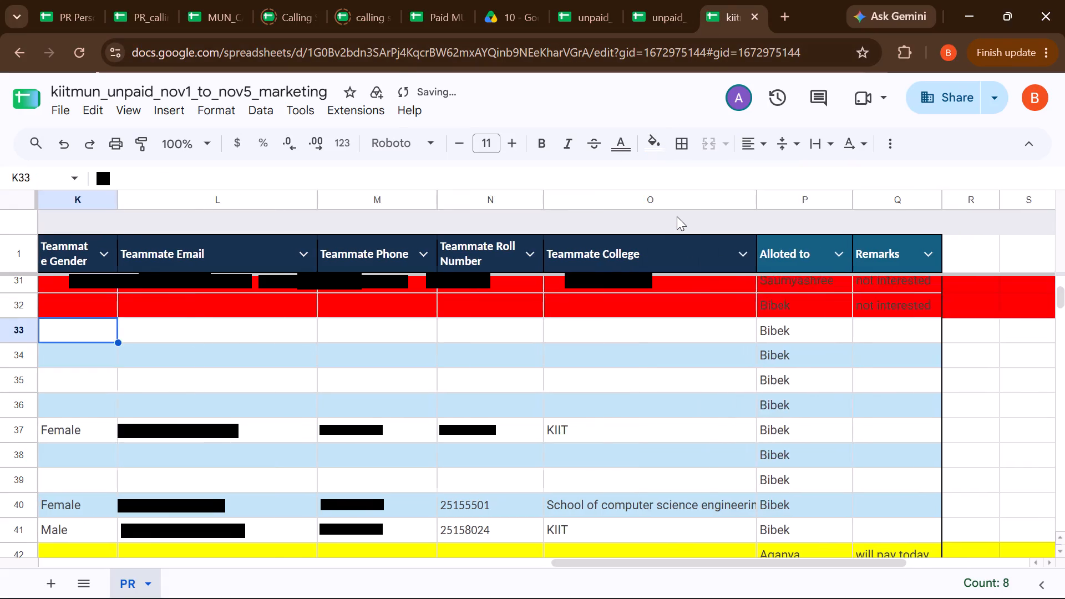
key(Down)
key(Left)
key(Up)
key(Left)
key(Left)
key(Left)
key(Left)
key(Left)
key(Left)
key(Left)
key(Left)
key(Left)
key(Left)
key(Left)
key(Left)
key(Left)
key(Left)
key(Left)
key(Left)
key(Left)
key(Left)
key(Left)
key(Left)
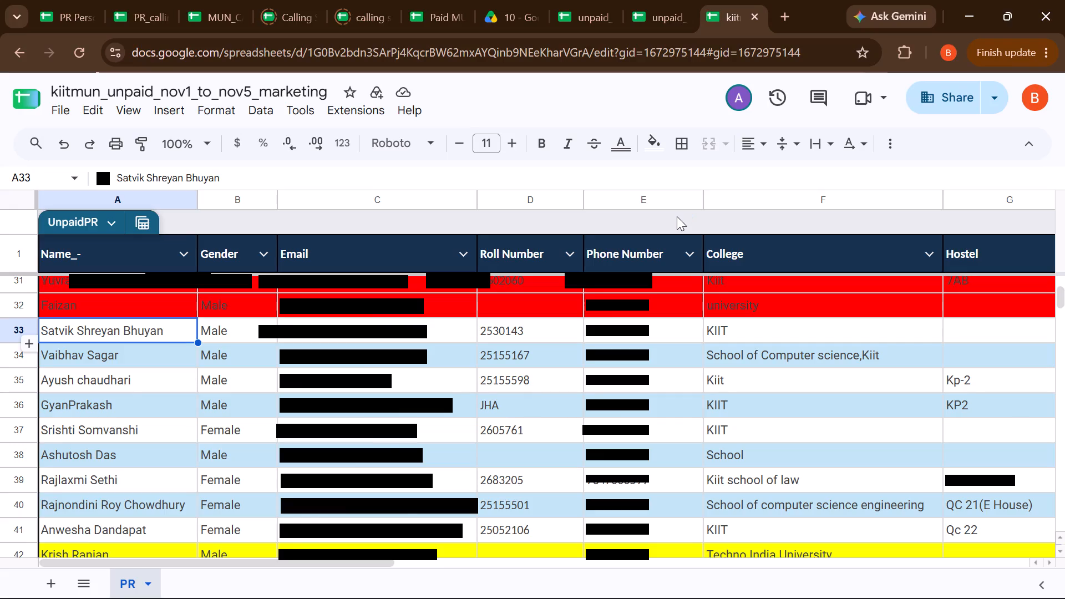
Enter "No incoming calls" in the Remarks column for row 33.
key(Right)
key(Right)
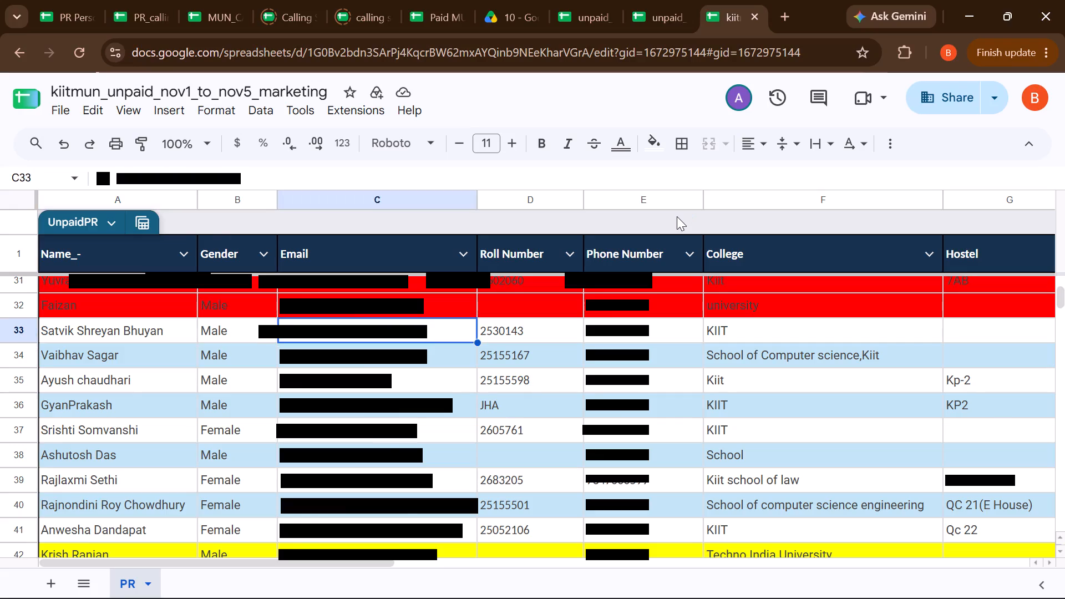
key(Right)
key(Right)
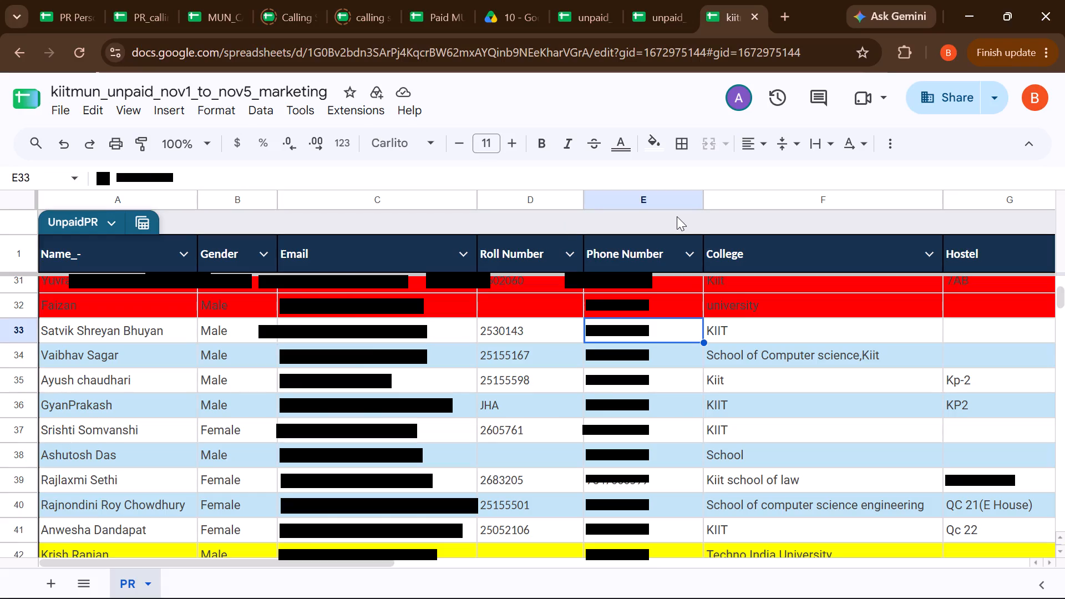
key(Right)
key(Right)
key(Right)
key(Right)
key(Right)
key(Right)
key(Right)
key(Right)
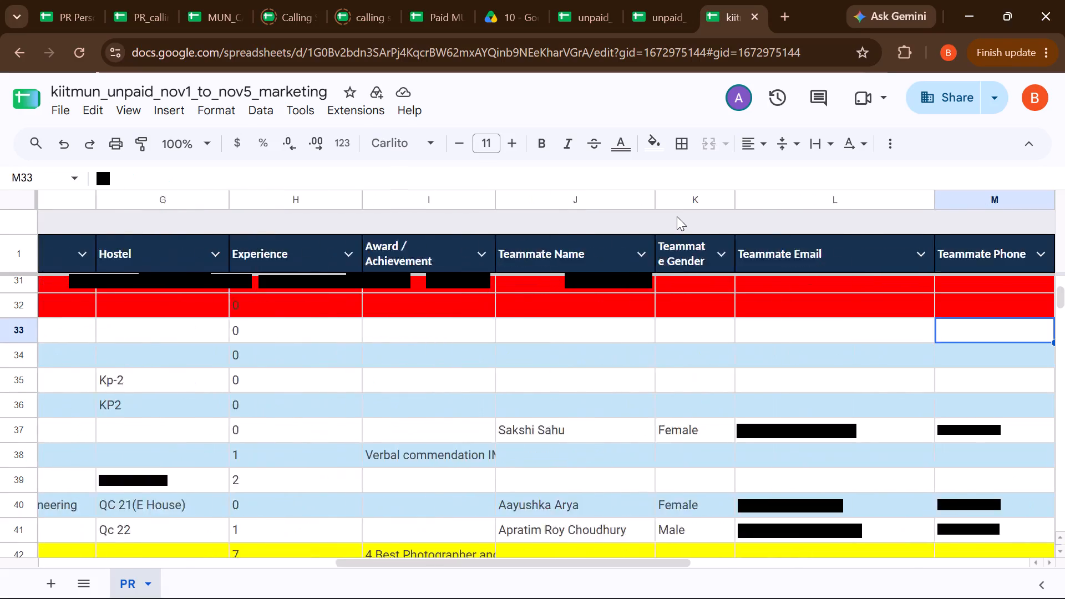
key(Right)
key(Right)
key(Right)
key(Right)
key(Right)
key(Left)
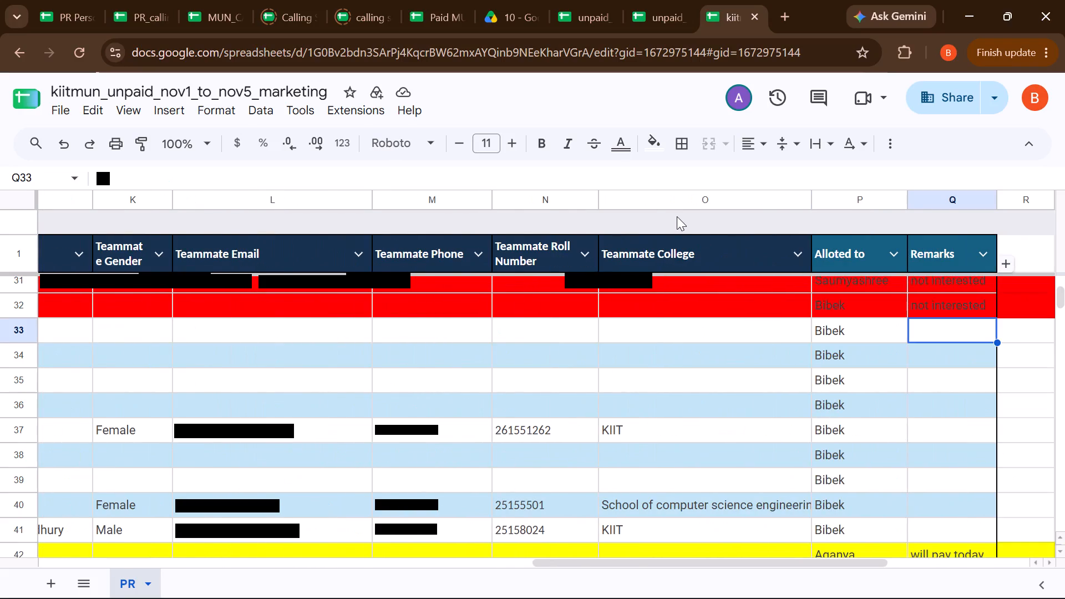
text(No incoming calls)
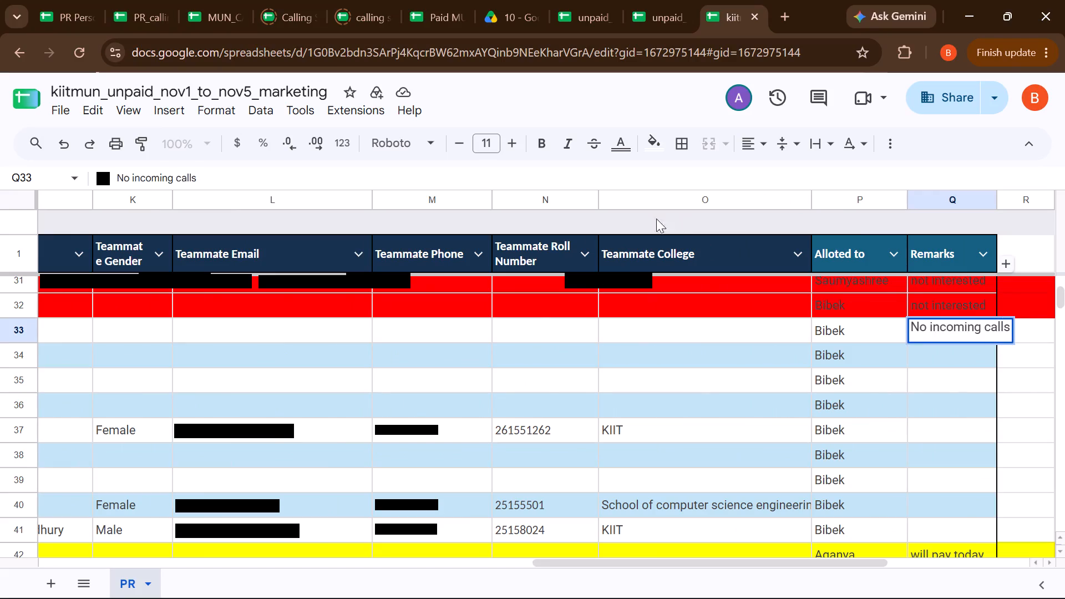
Fill the whole of row 33 with red.
click(17, 326)
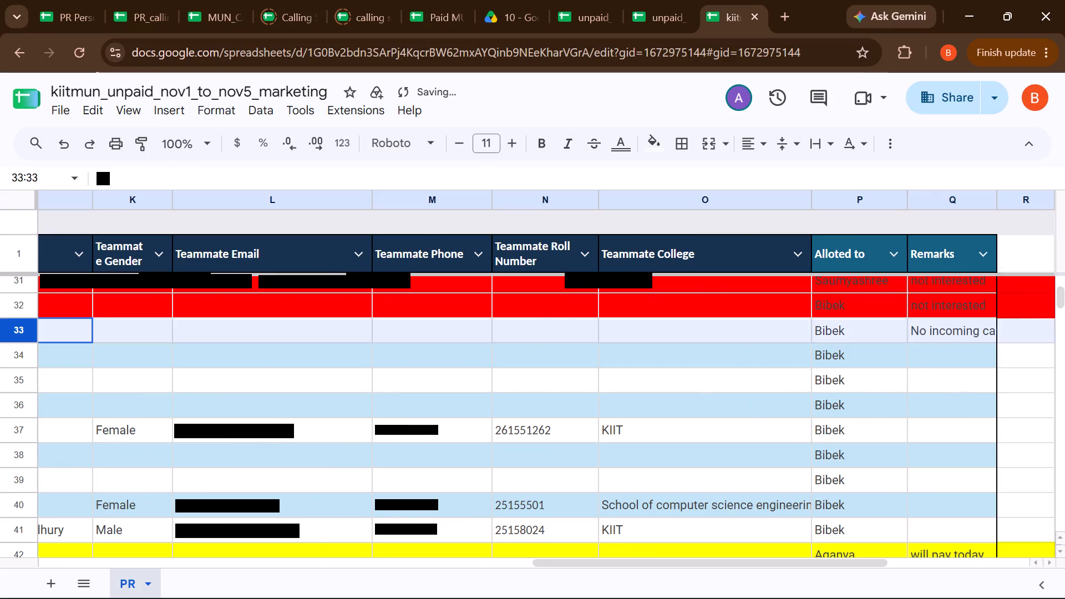
click(655, 151)
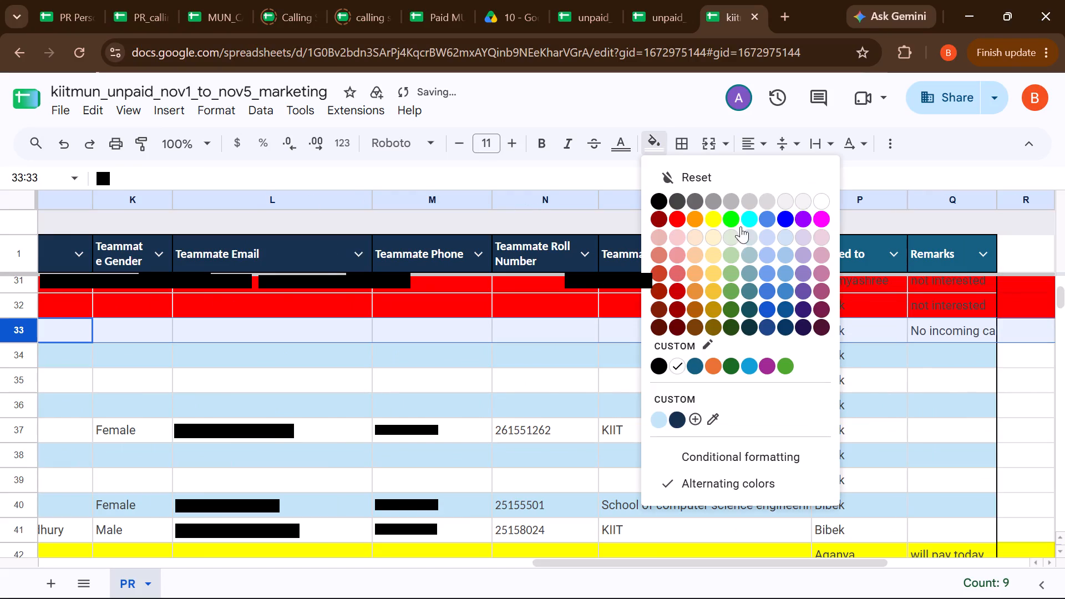
click(681, 222)
Move to row 34 and go back along it to examine the registrant's name and contact details.
key(Down)
key(Left)
key(Left)
key(Left)
key(Left)
key(Left)
key(Left)
key(Left)
key(Left)
key(Left)
key(Left)
key(Left)
key(Left)
key(Left)
key(Left)
key(Left)
key(Left)
key(Left)
key(Left)
key(Left)
key(Left)
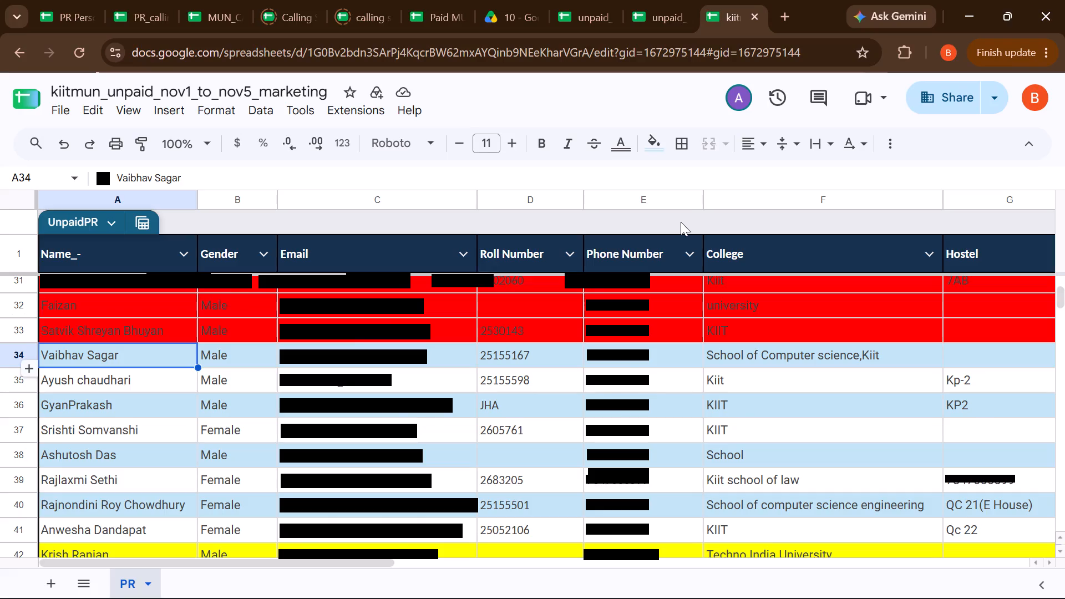
Look across row 34 to examine the registrant's college, hostel, experience and teammate details, returning to the name.
key(Right)
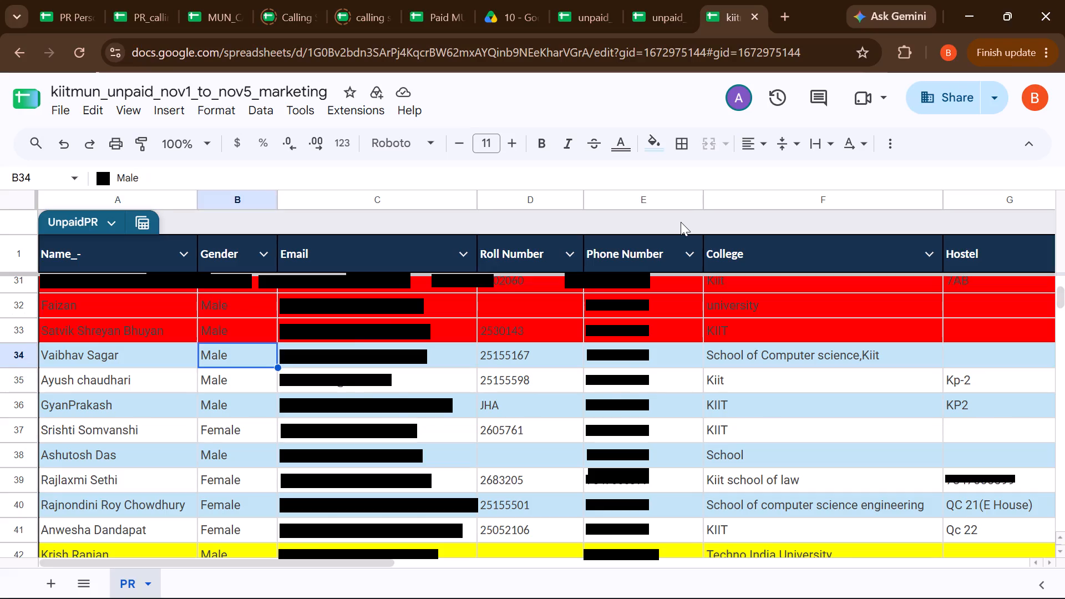
key(Right)
key(Right)
key(Right)
key(Right)
key(Right)
key(Right)
key(Right)
key(Right)
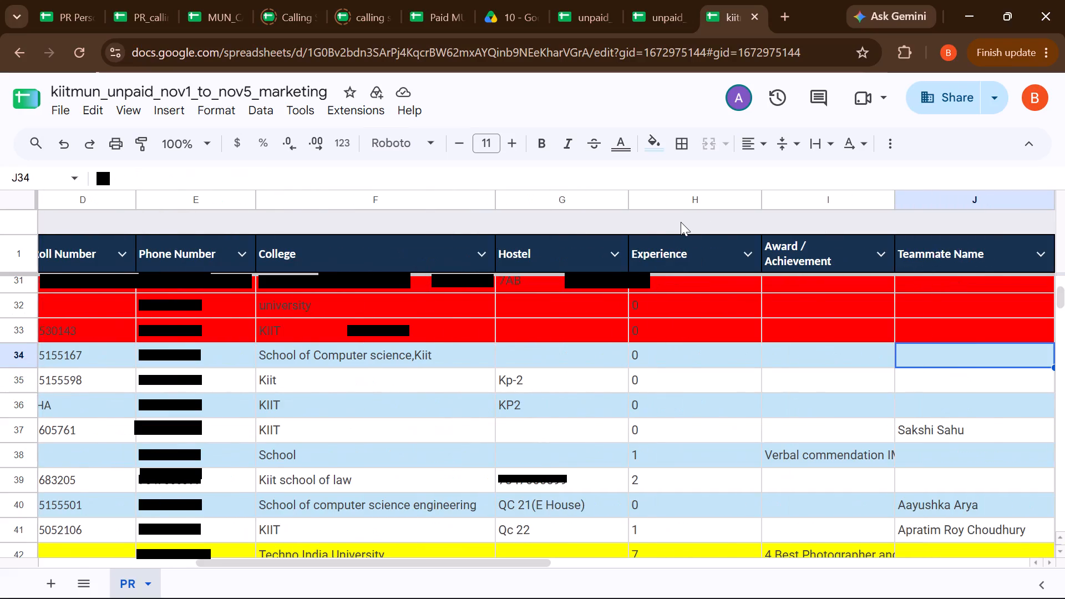
key(Left)
key(Left)
key(Left)
key(Left)
key(Left)
key(Left)
key(Left)
key(Left)
key(Left)
key(Left)
key(Left)
key(Left)
key(Left)
key(Left)
key(Left)
key(Left)
key(Left)
key(Left)
key(Left)
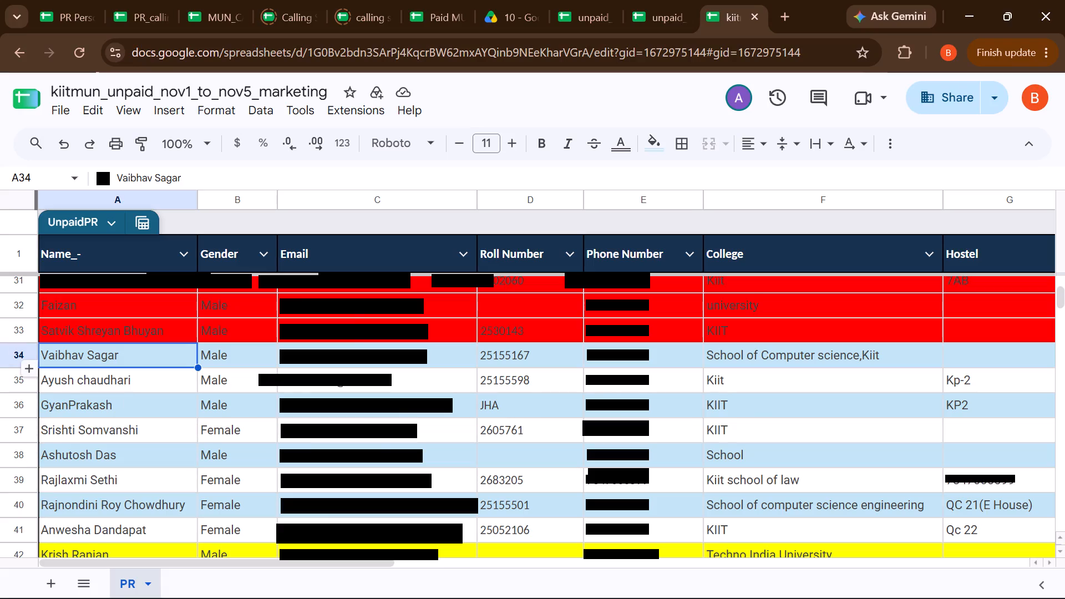
Fill the whole of row 34 with cyan.
click(31, 351)
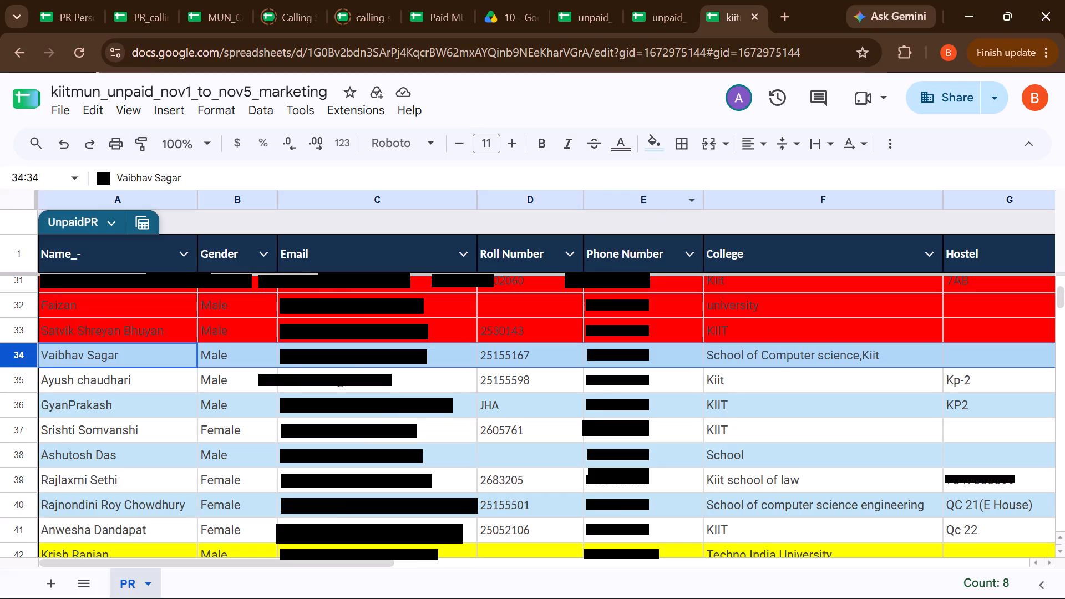
click(652, 143)
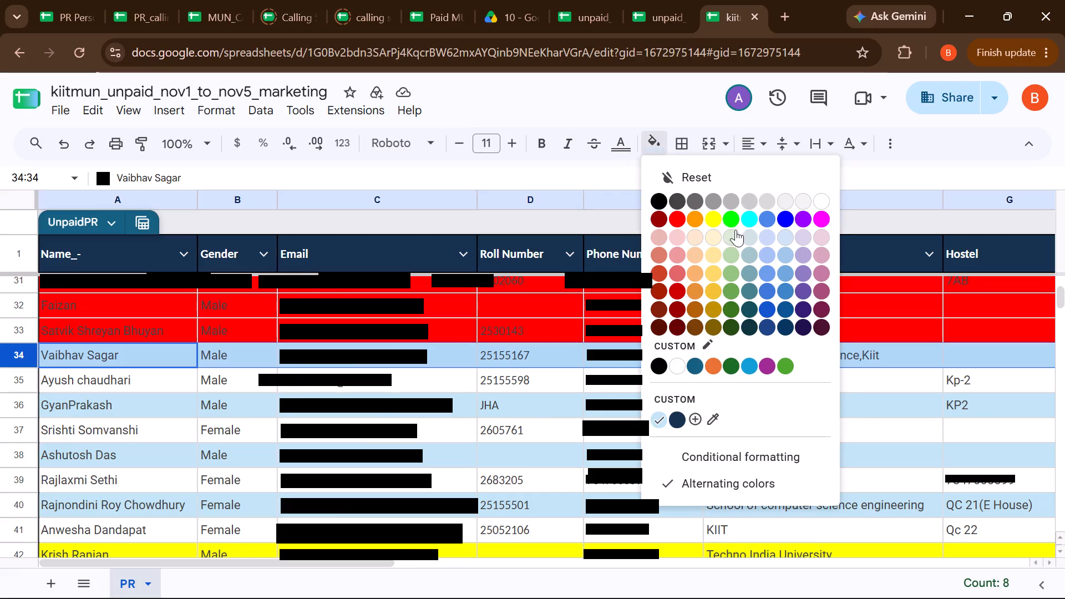
click(752, 220)
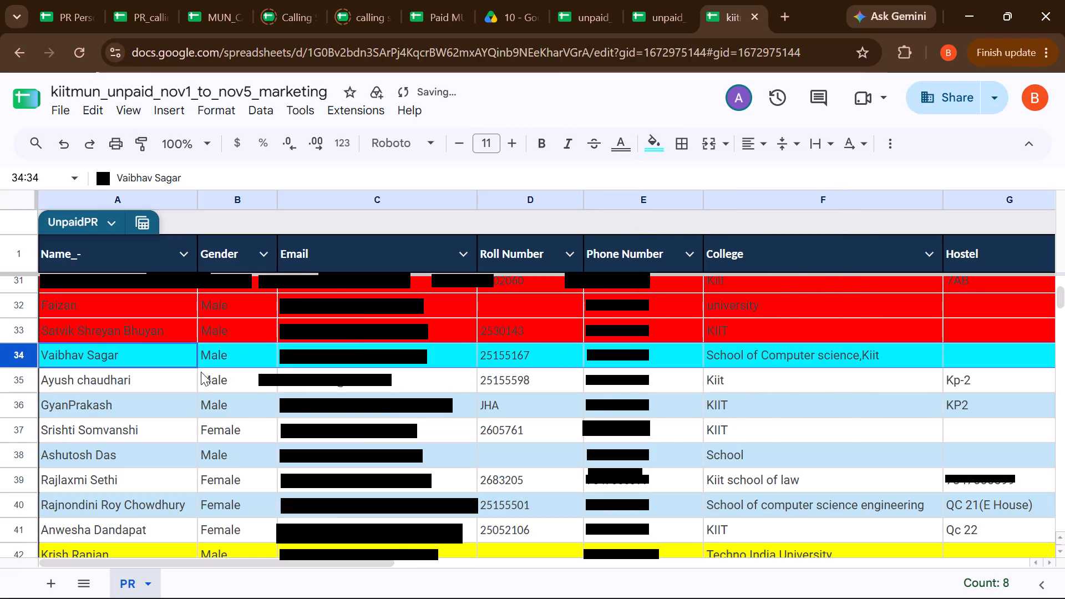
Enter "Switched off" in the Remarks column for row 35.
click(617, 385)
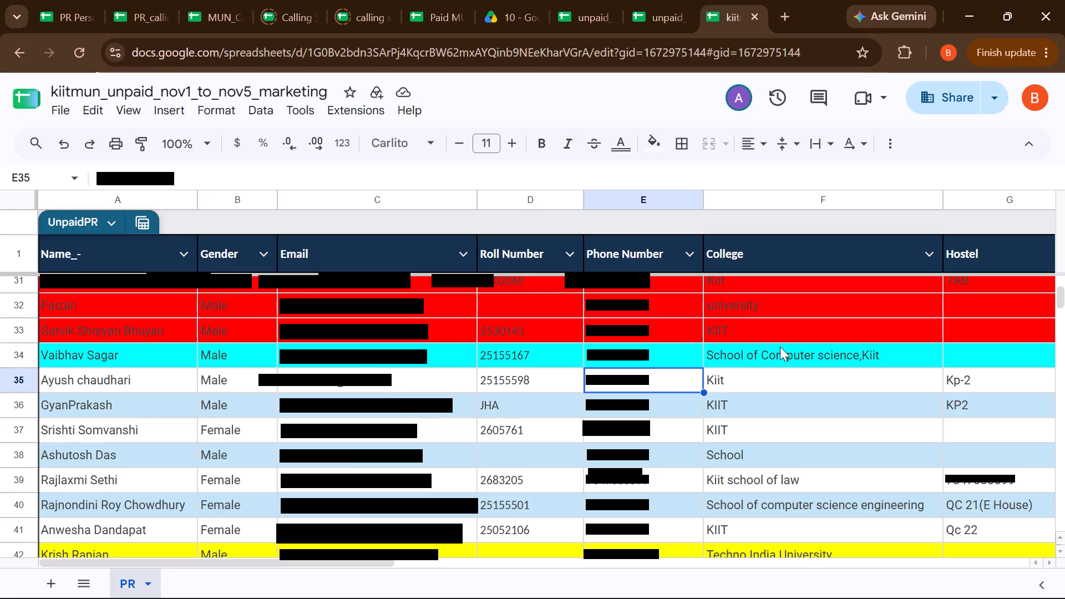
key(Down)
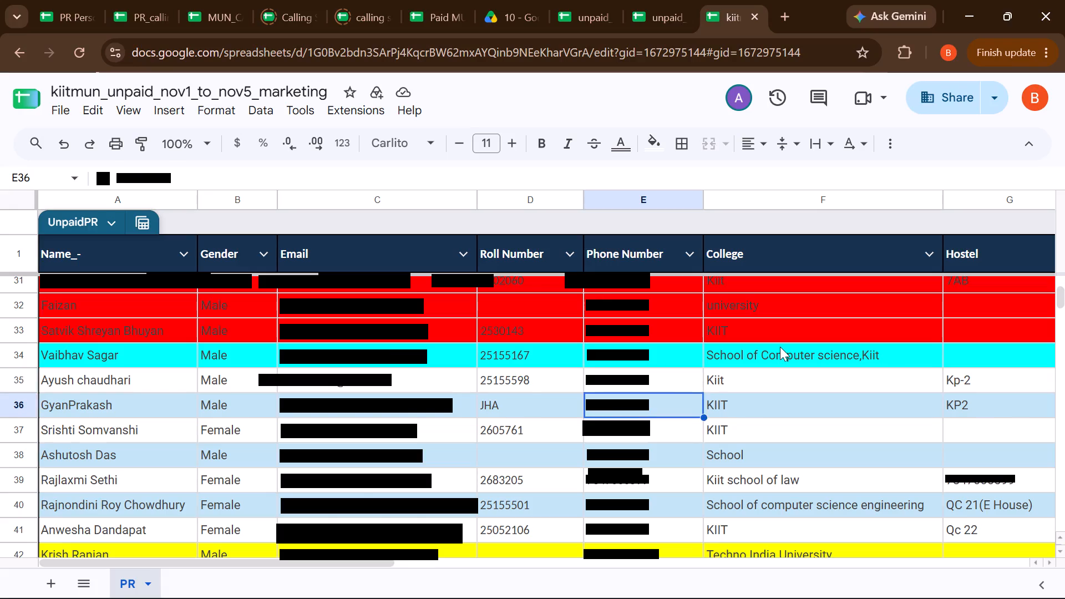
key(Up)
key(Down)
key(Up)
key(Right)
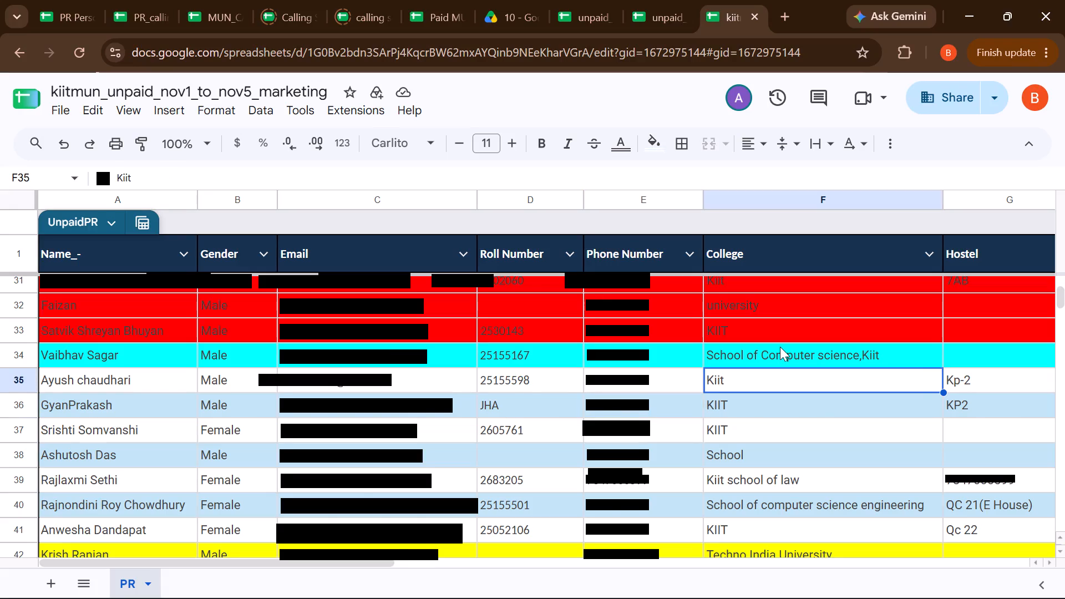
key(Right)
key(Right)
key(Right)
key(Right)
key(Right)
key(Right)
key(Right)
key(Right)
key(Right)
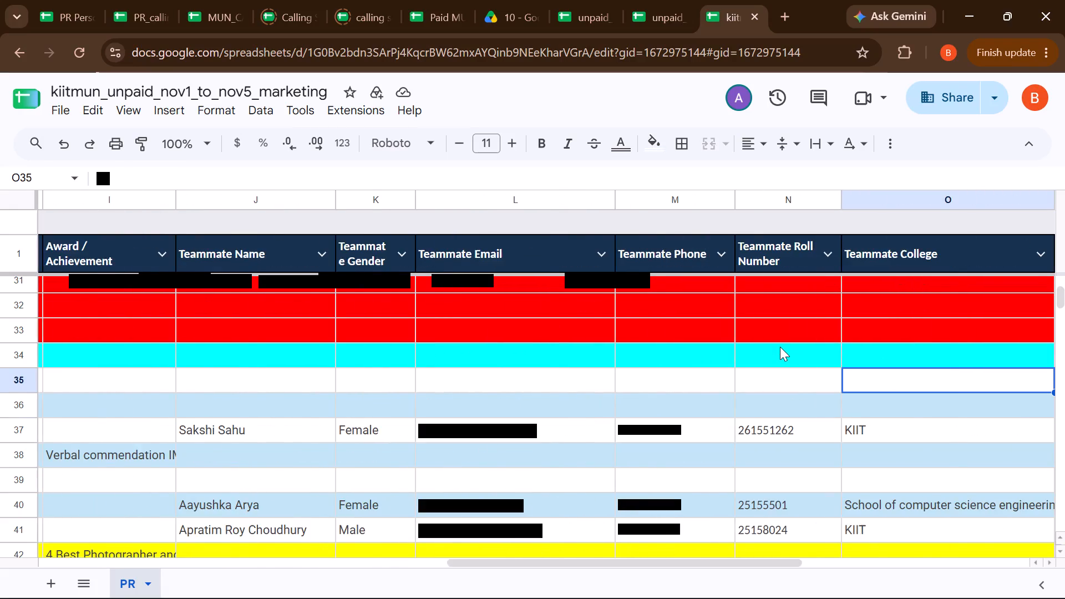
key(Right)
key(Right)
key(Right)
key(Left)
text(Switched off)
key(Return)
key(Left)
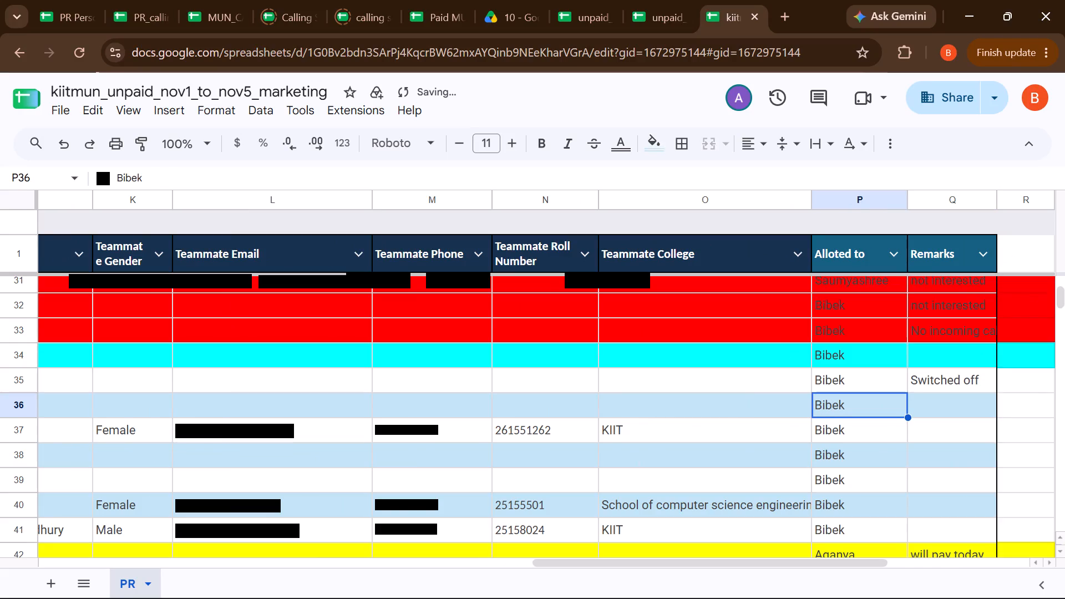
Fill the whole of row 35 with cyan.
click(13, 382)
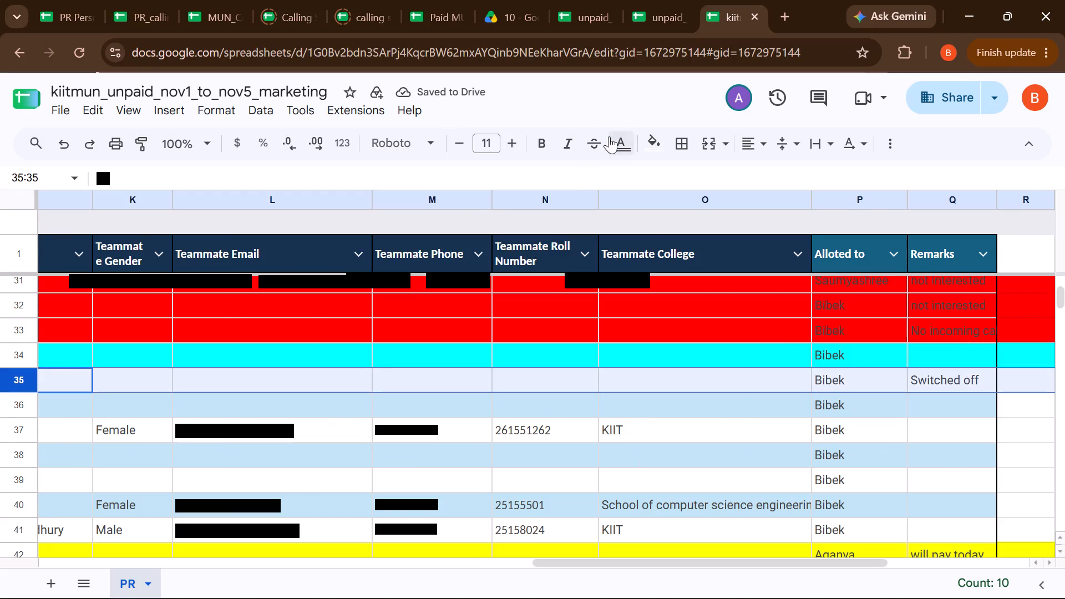
click(644, 141)
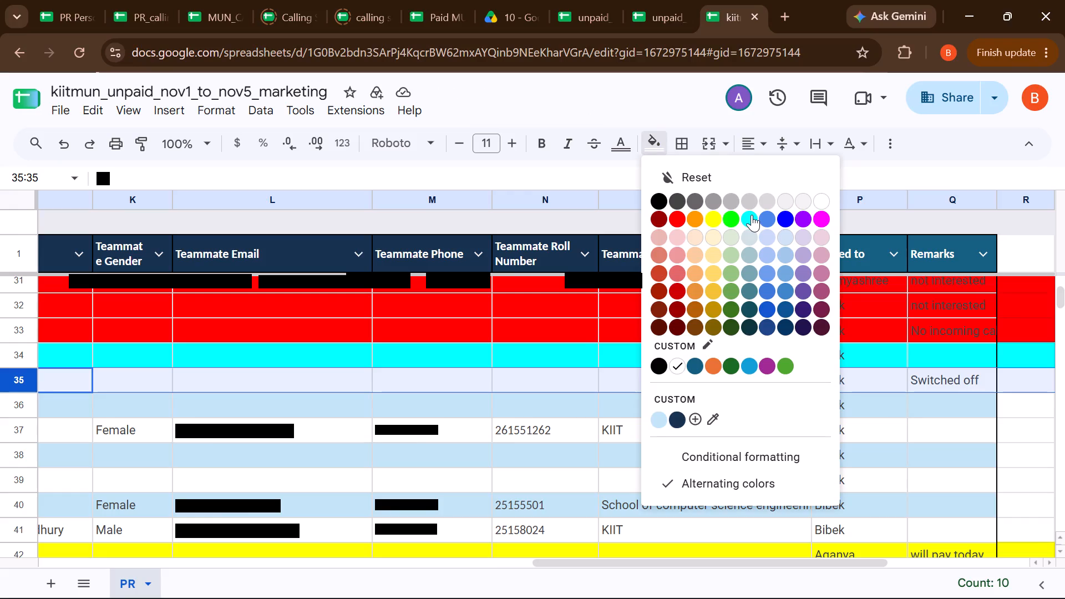
click(752, 215)
Move to row 36 and go back along it to examine the registrant's name and contact details.
click(829, 418)
key(Left)
key(Left)
key(Left)
key(Left)
key(Left)
key(Left)
key(Left)
key(Left)
key(Left)
key(Left)
key(Left)
key(Left)
key(Left)
key(Left)
key(Left)
key(Left)
key(Left)
key(Left)
key(Left)
key(Left)
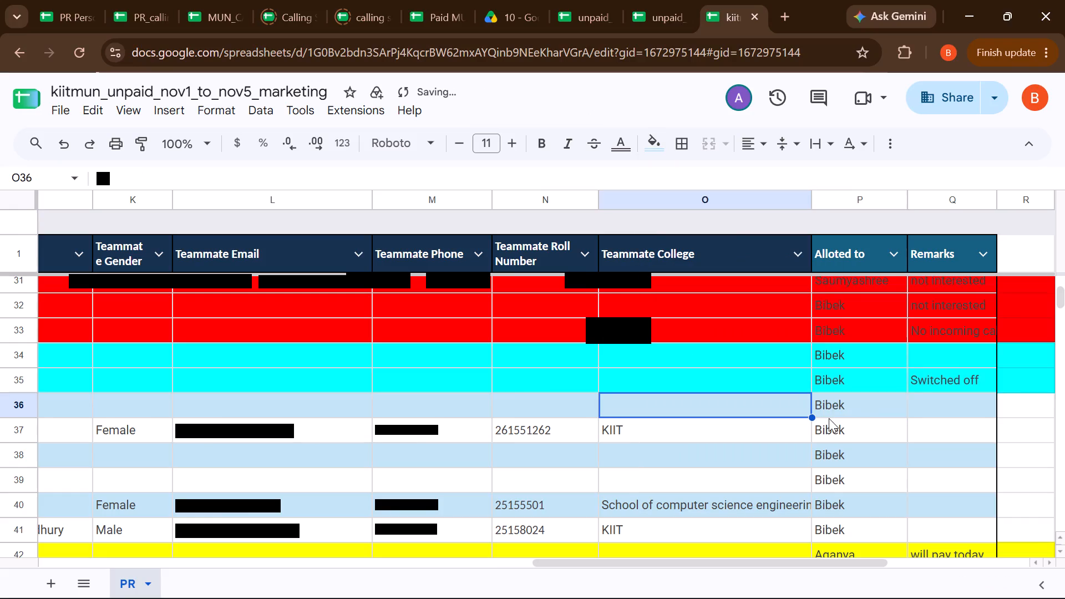
key(Left)
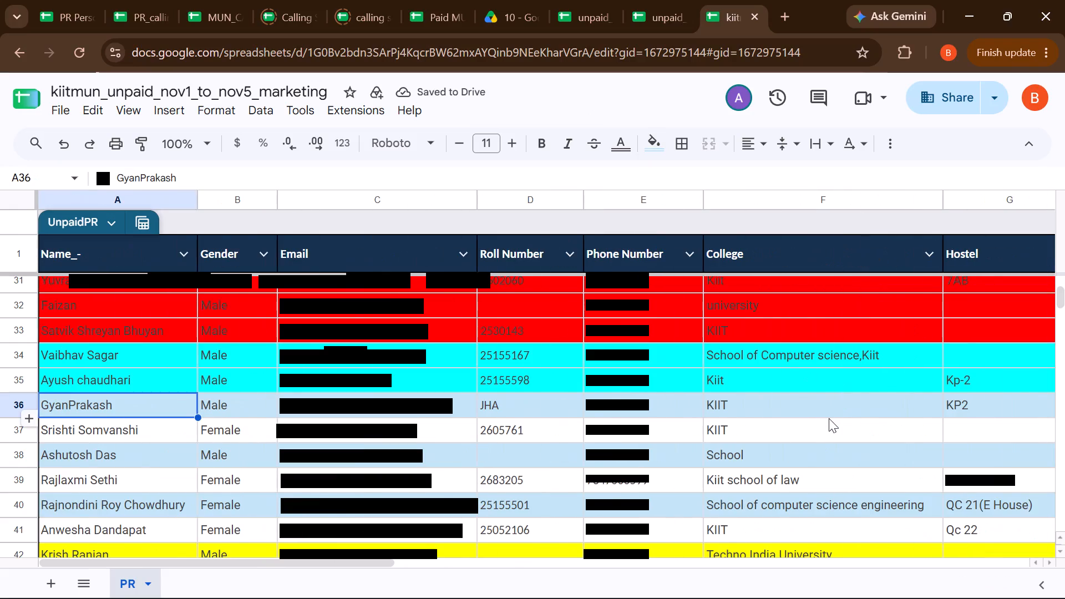
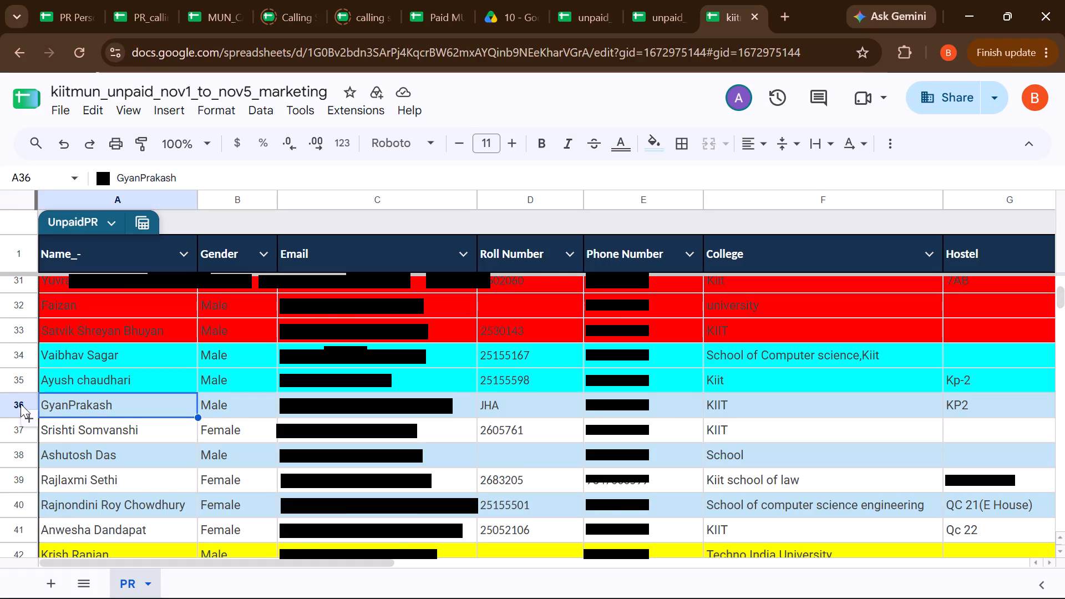
Fill the whole of row 36 with red.
click(21, 404)
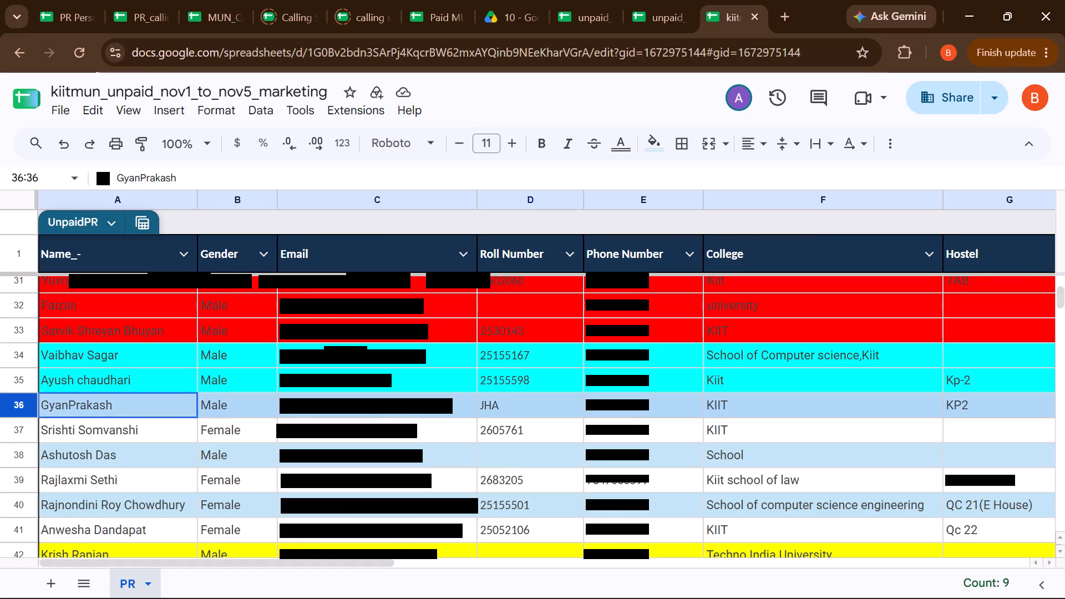
click(652, 141)
click(676, 215)
Enter "Not participating" in the Remarks column for row 36.
key(Right)
key(Right)
key(Right)
key(Right)
key(Right)
key(Right)
key(Right)
key(Right)
key(Right)
key(Right)
key(Right)
key(Right)
key(Right)
key(Right)
key(Right)
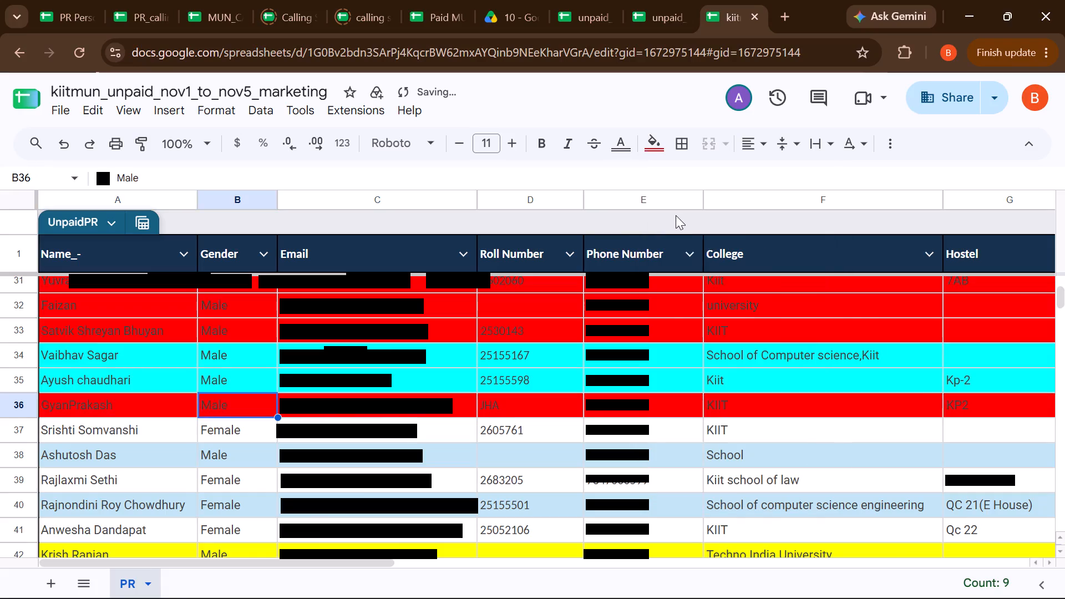
key(Right)
key(Right)
key(Right)
key(Right)
key(Left)
key(Left)
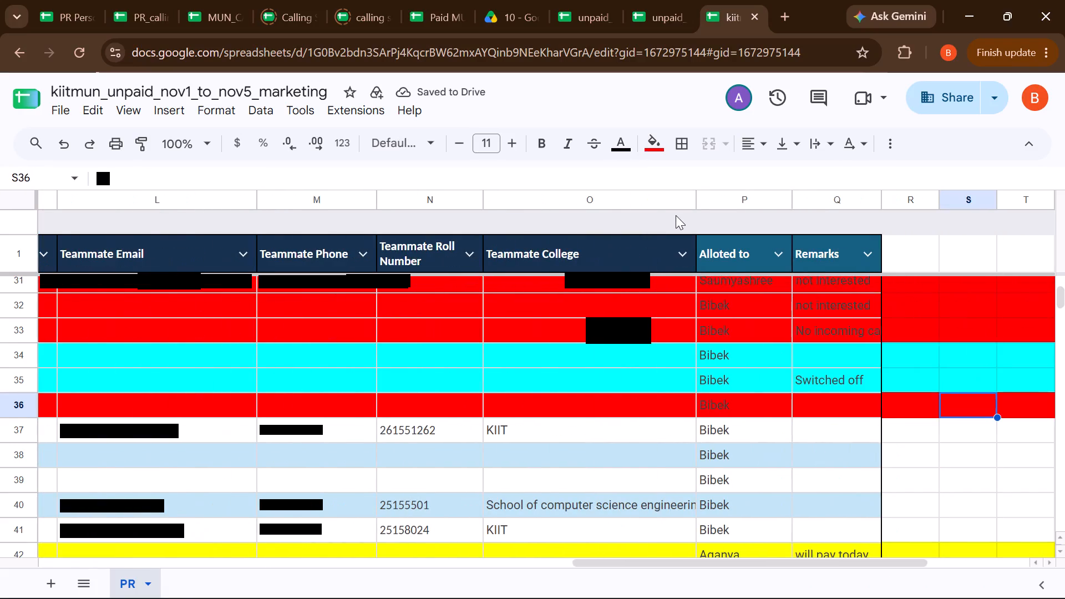
key(Left)
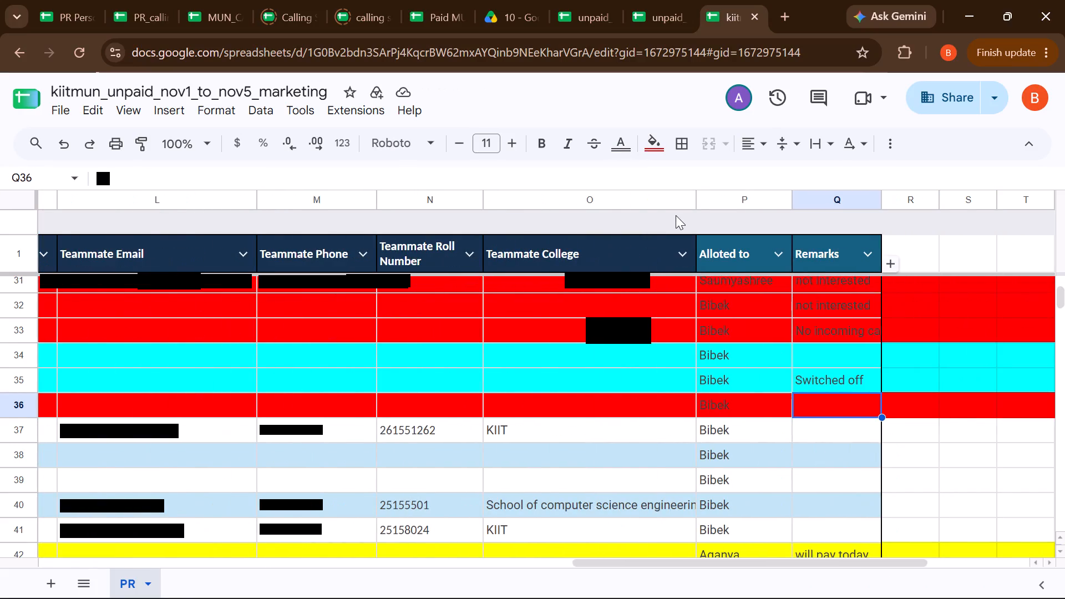
text(Not o)
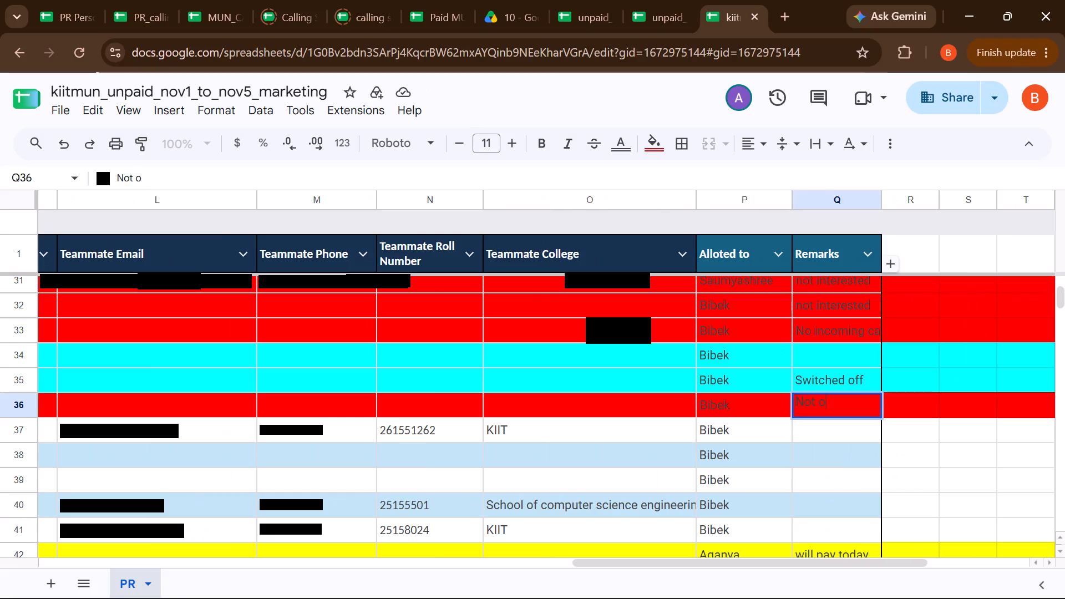
key(BackSpace)
text(paaa)
key(BackSpace)
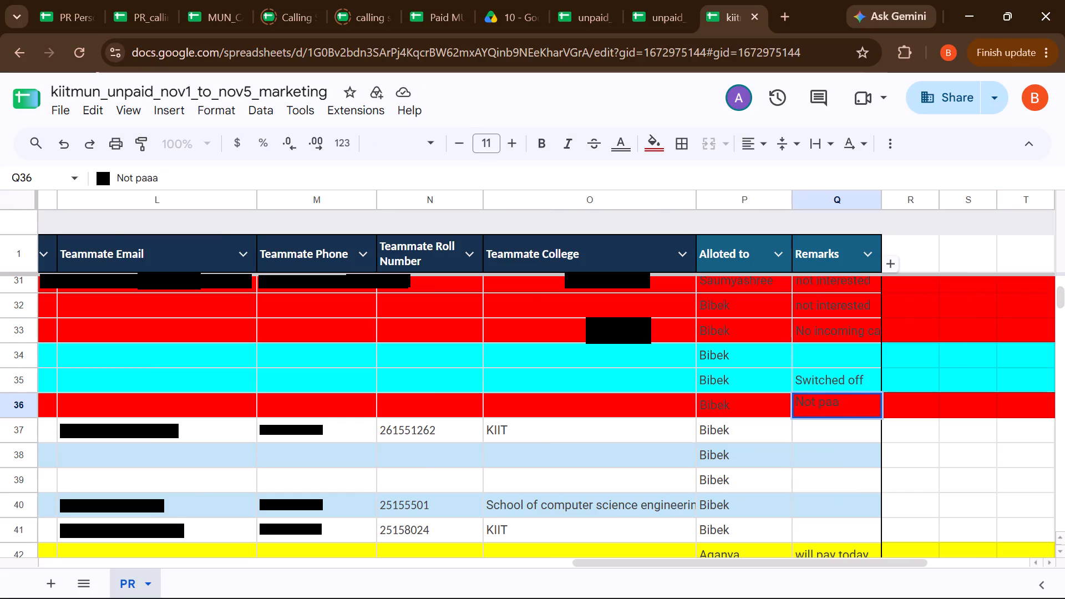
key(BackSpace)
text(rticipating)
key(Return)
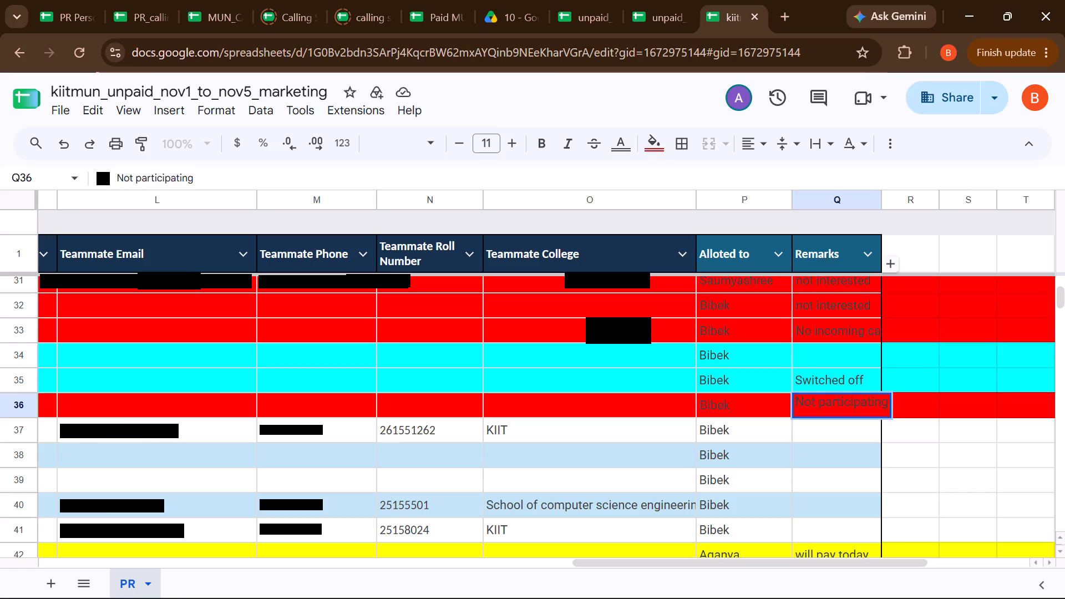
Go back along row 37 to its first column to examine the registrant's name and contact details.
key(Left)
key(Left)
key(Left)
key(Left)
key(Left)
key(Left)
key(Left)
key(Left)
key(Left)
key(Left)
key(Left)
key(Left)
key(Left)
key(Left)
key(Left)
key(Left)
key(Left)
key(Left)
key(Left)
key(Left)
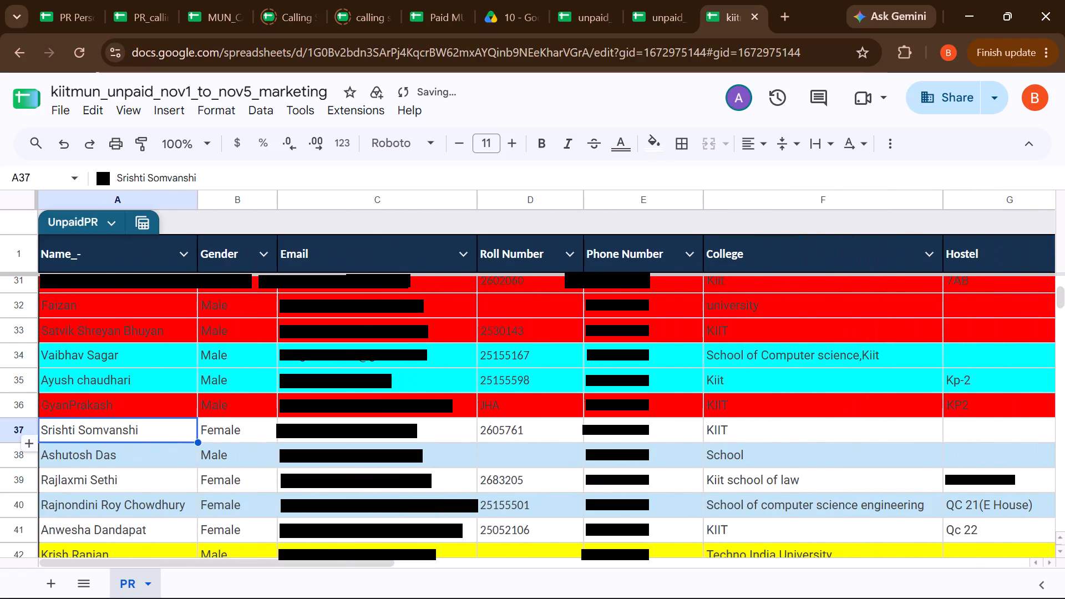
key(Left)
key(Left)
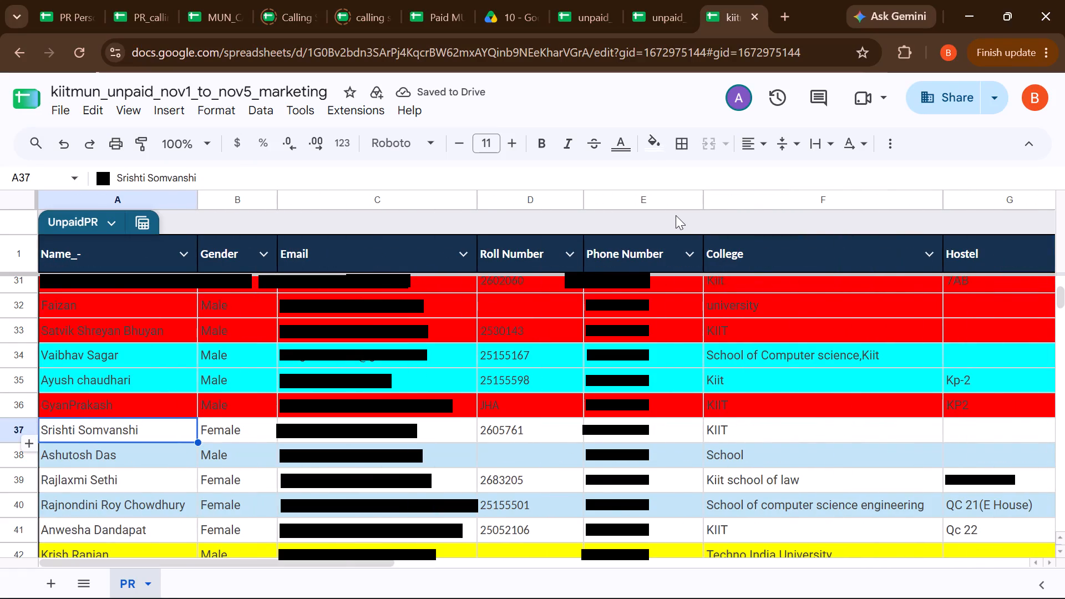
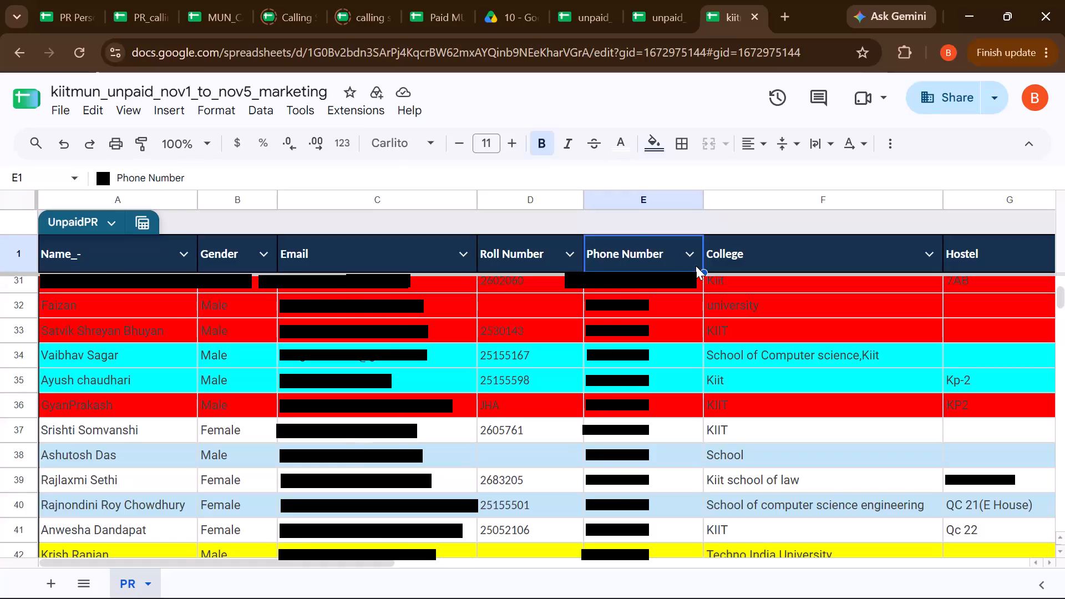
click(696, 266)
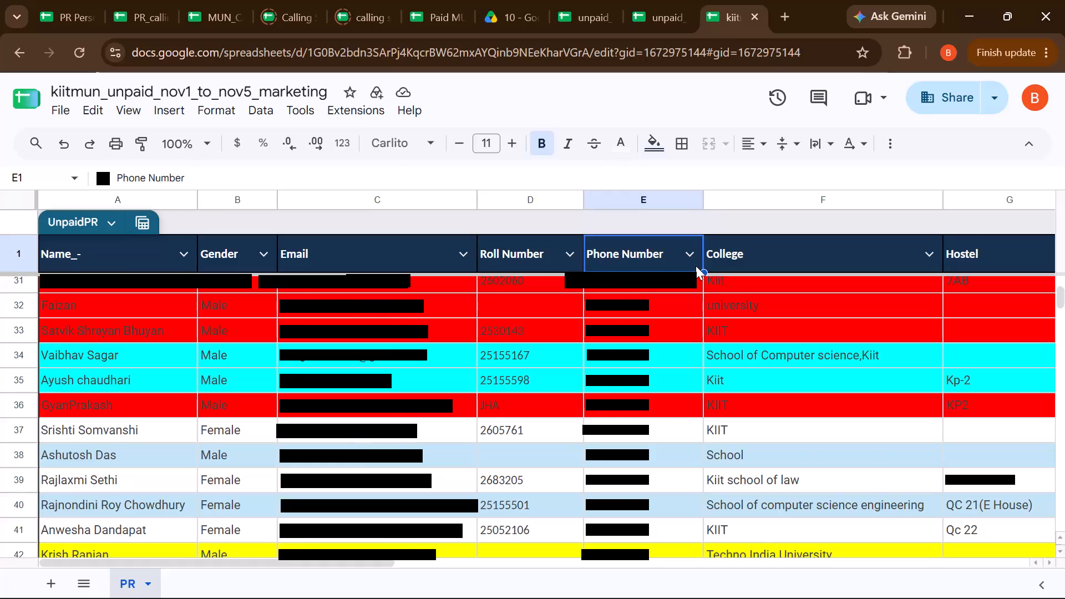
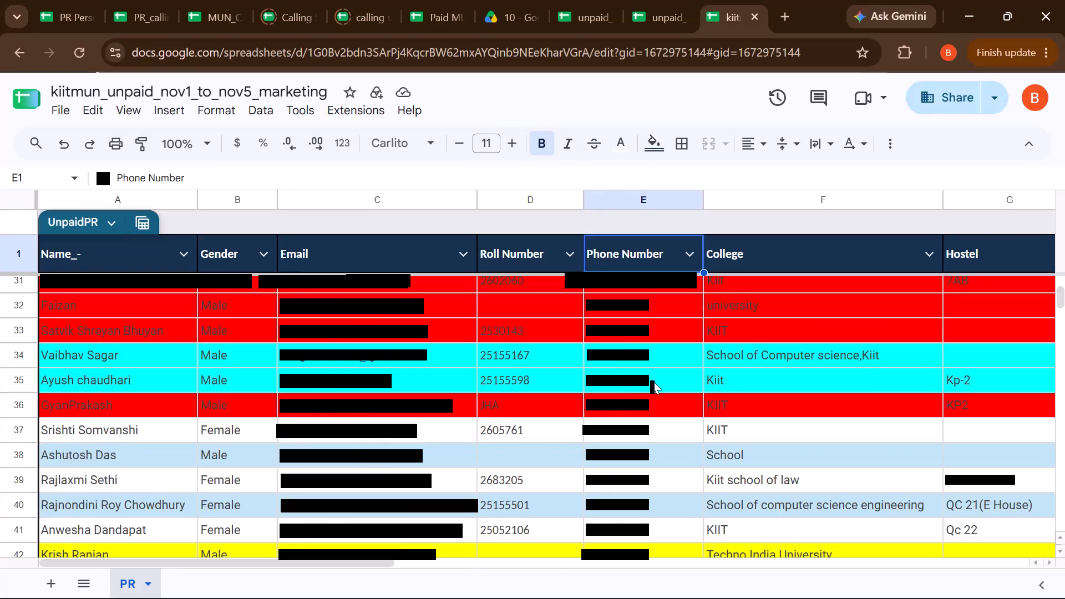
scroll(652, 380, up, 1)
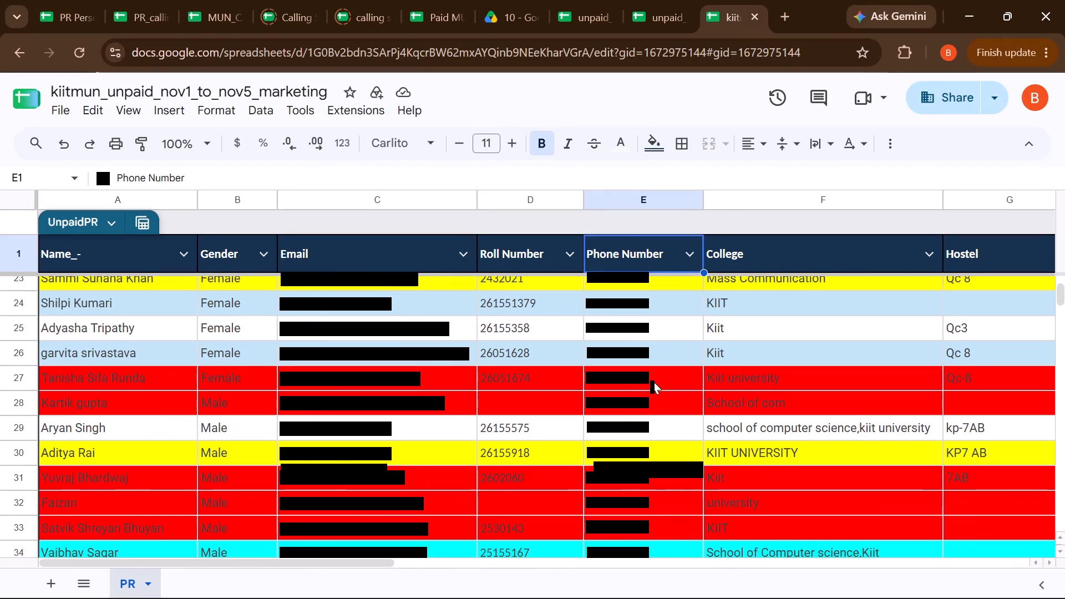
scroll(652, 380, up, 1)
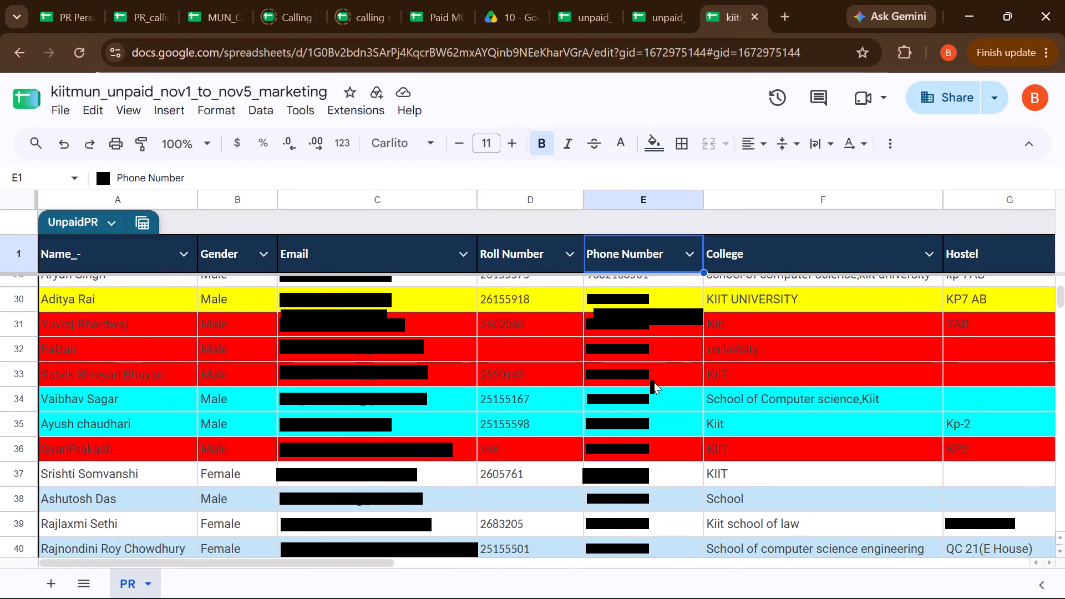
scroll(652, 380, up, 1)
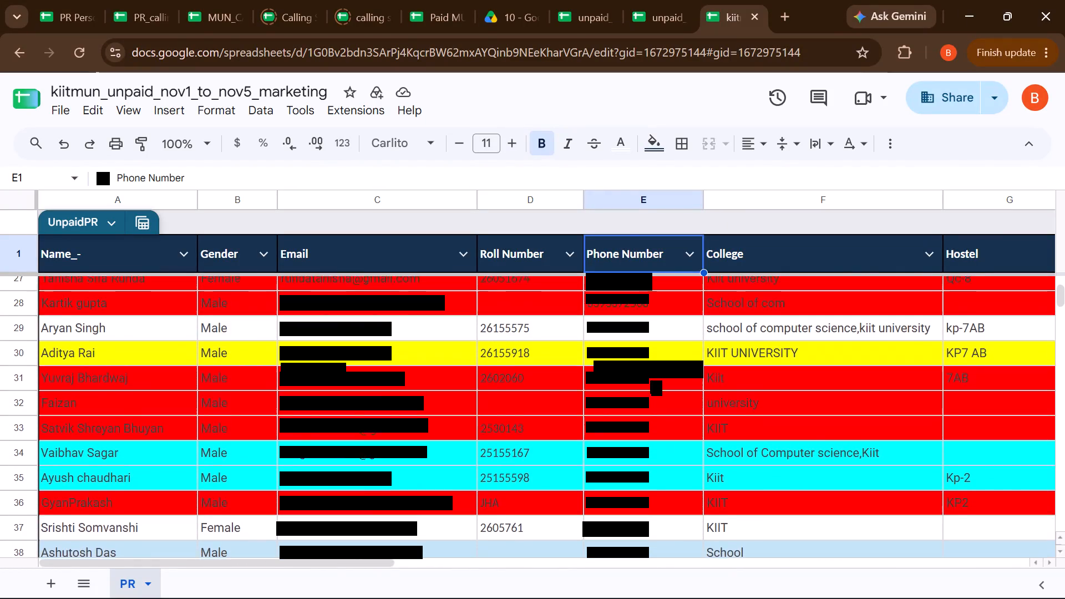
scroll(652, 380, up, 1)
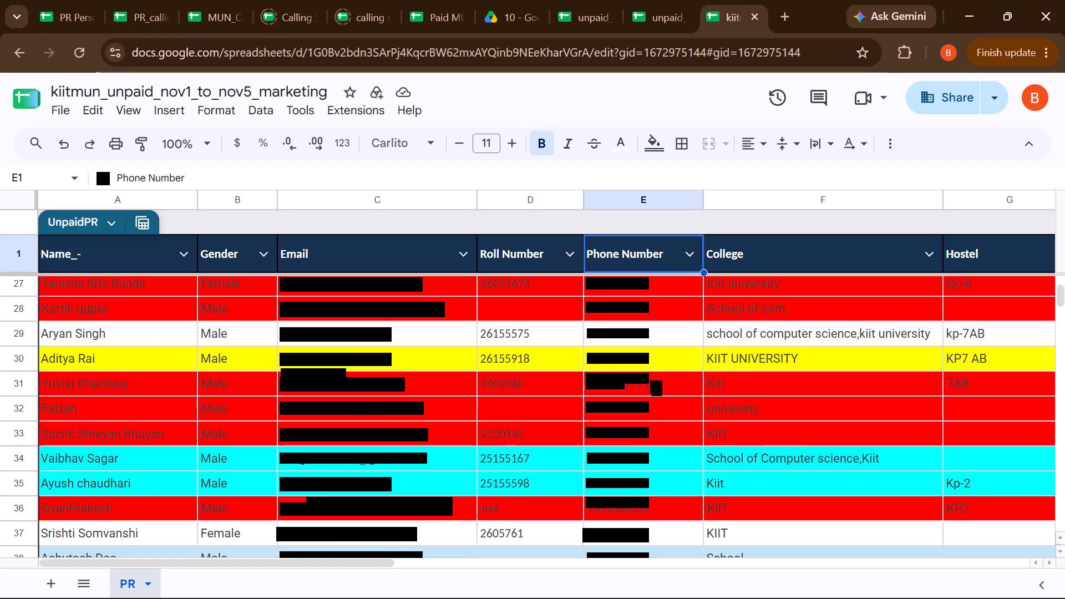
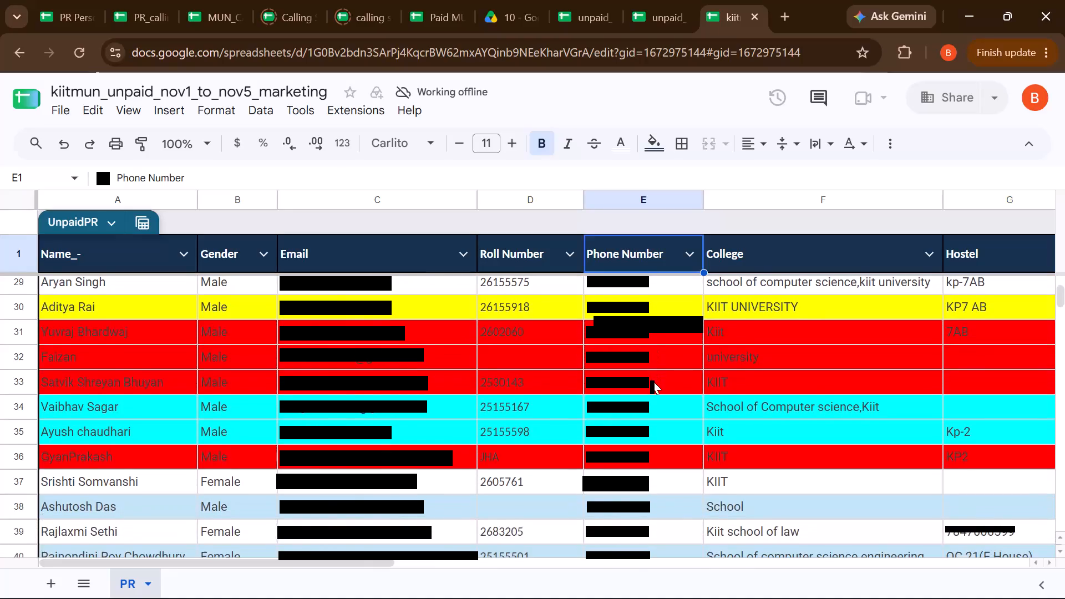
Select the email cell of the uncoloured registrant in row 37, the next entry to process.
click(397, 478)
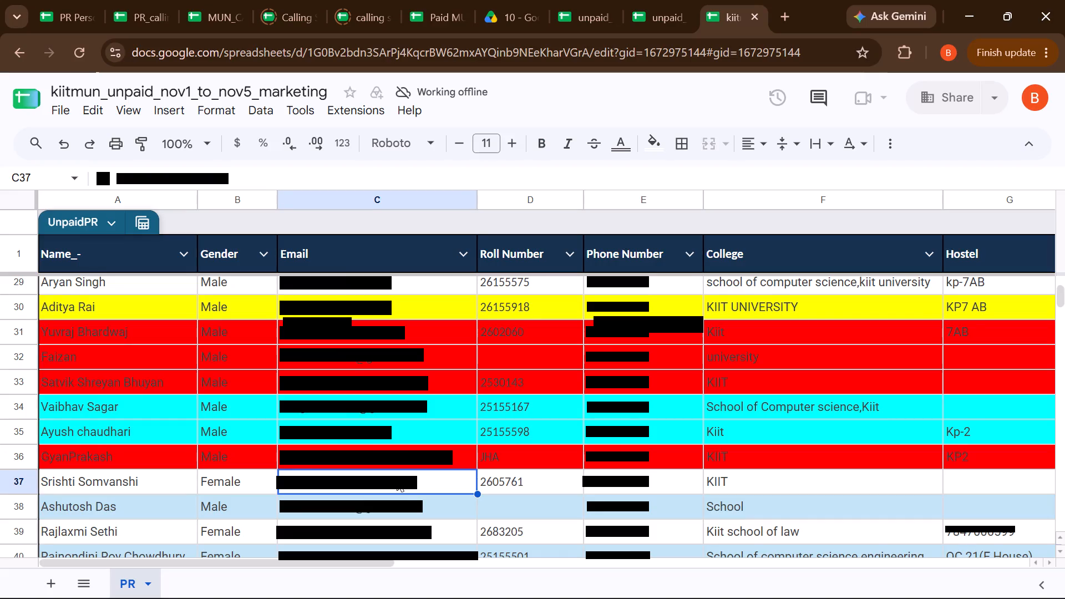
scroll(397, 478, down, 1)
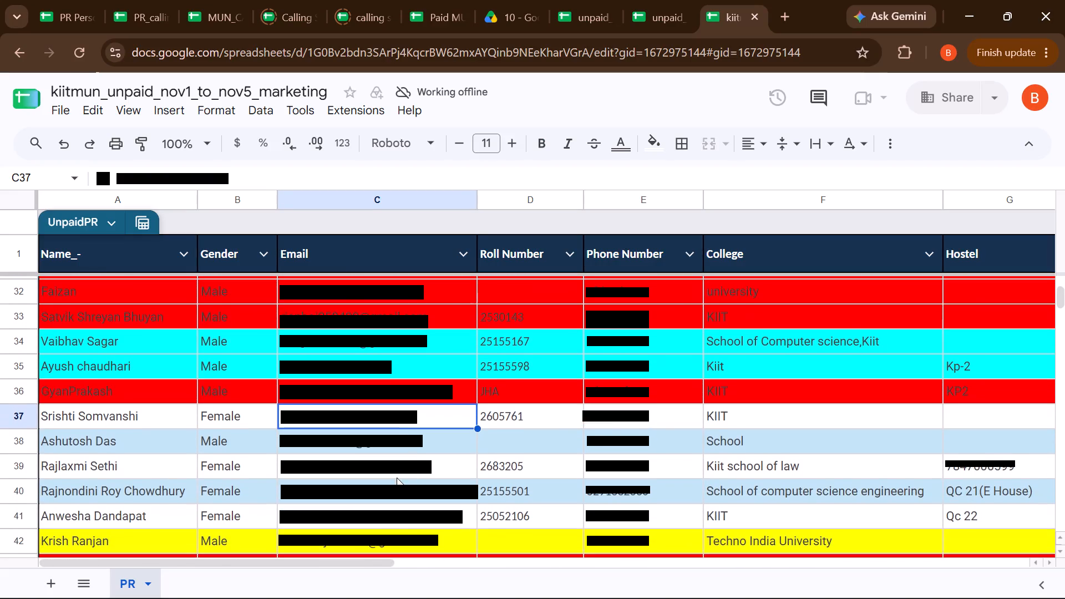
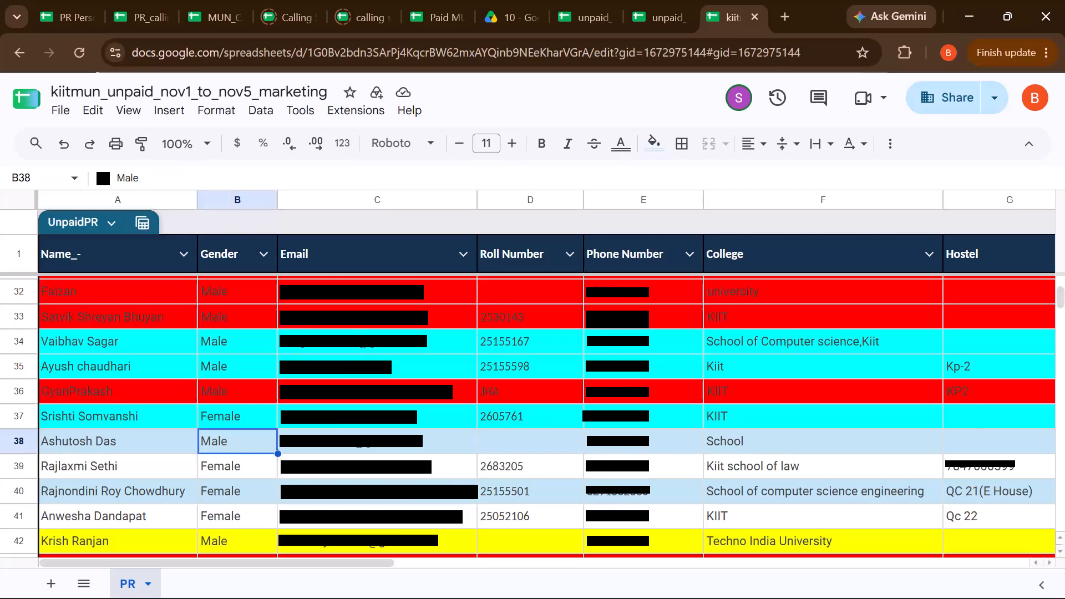
Review the registrant's details across row 38, from name and phone number through college, experience and teammate columns.
key(Left)
key(Right)
key(Right)
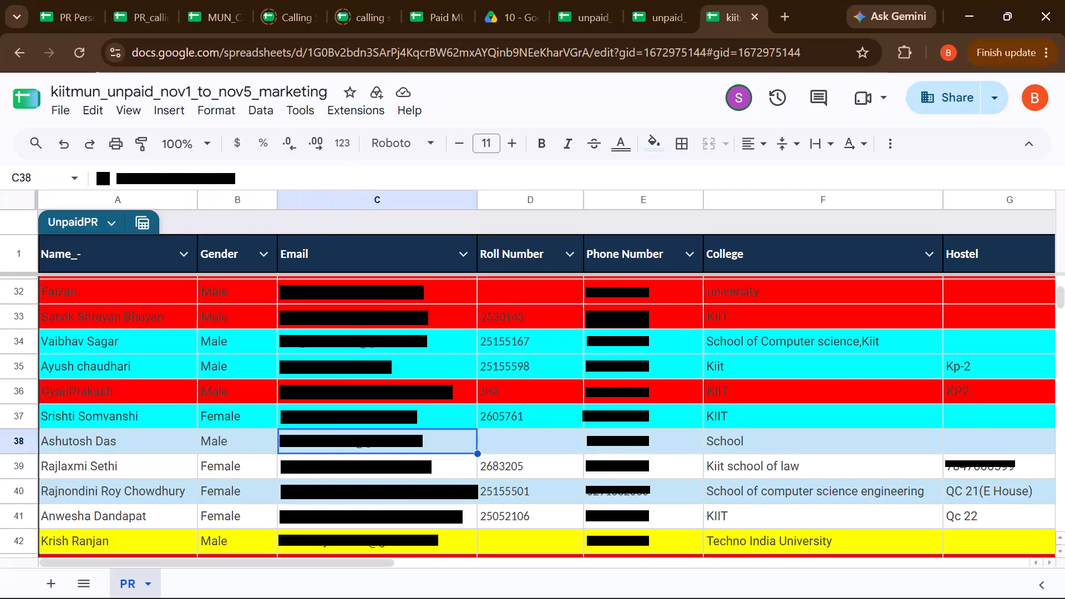
key(Right)
key(Right)
key(Right)
key(Right)
key(Right)
key(Right)
key(Right)
key(Right)
key(Right)
key(Right)
key(Right)
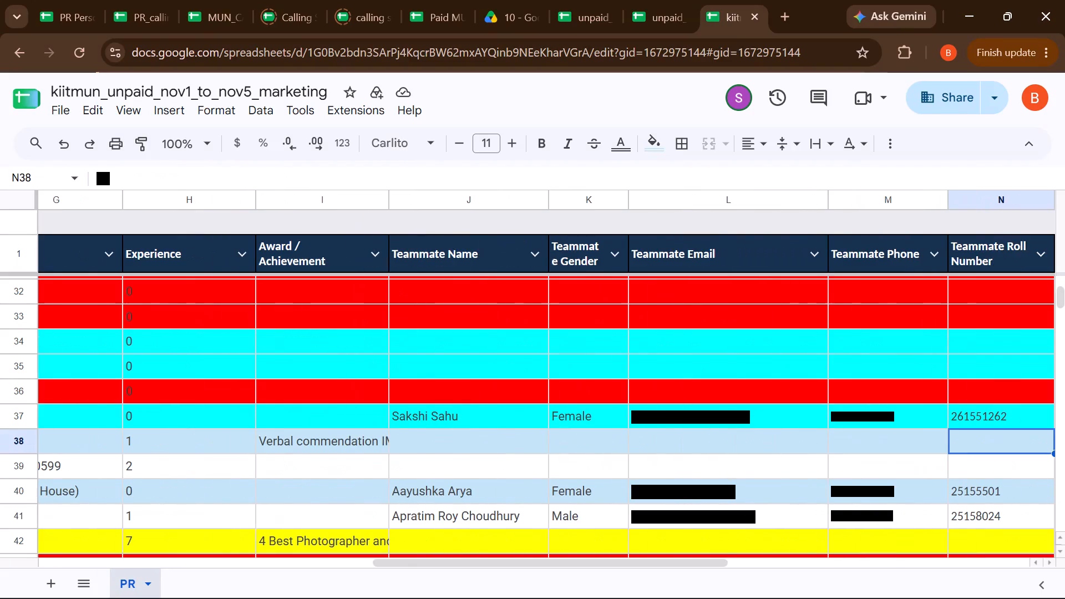
key(Left)
key(Left)
key(Left)
key(Left)
key(Left)
key(Left)
key(Left)
key(Left)
key(Left)
key(Left)
key(Left)
key(Right)
key(Right)
key(Right)
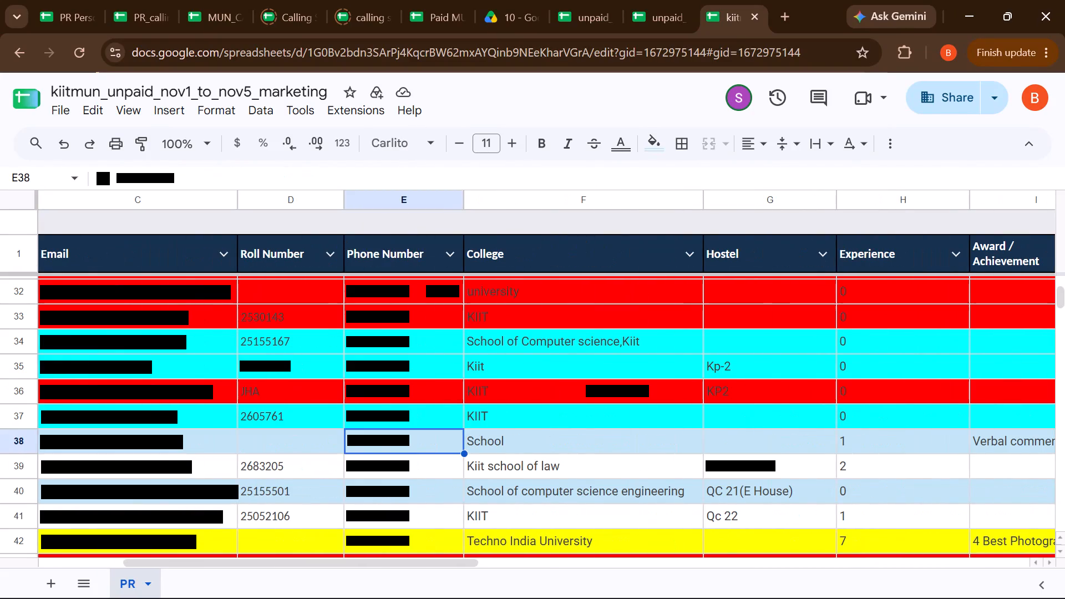
key(Left)
key(Left)
key(Left)
key(Left)
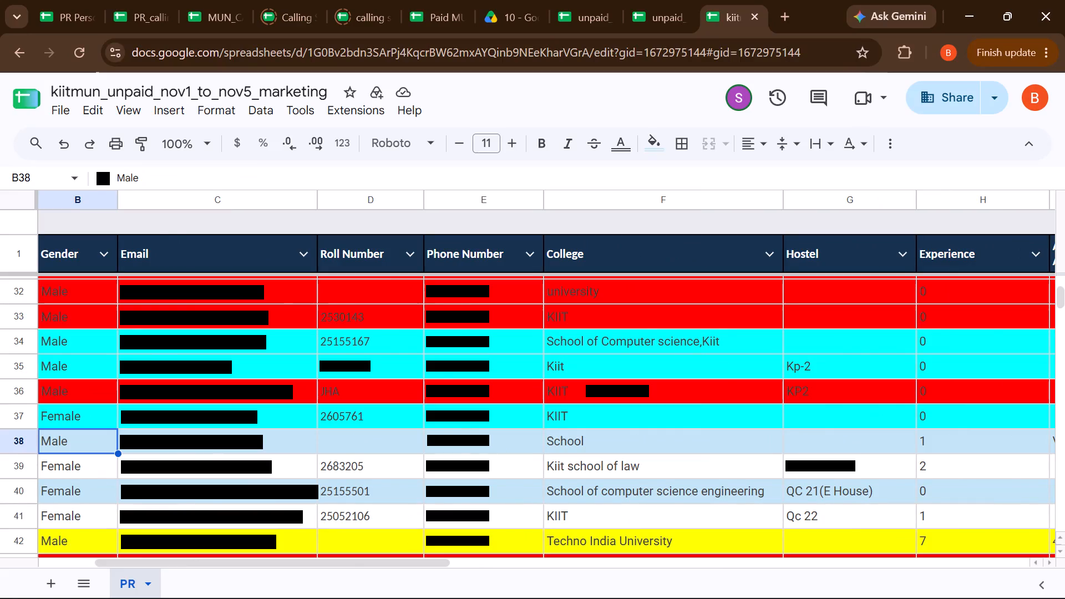
key(Left)
key(Left)
key(Left)
key(Right)
key(Right)
key(Right)
key(Right)
key(Right)
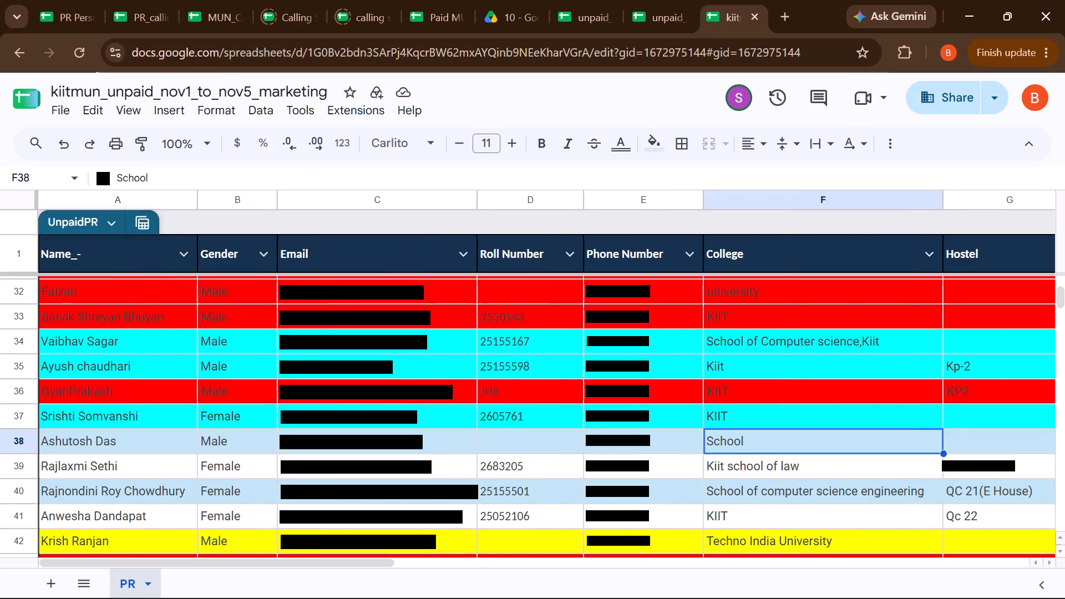
key(Right)
key(Right)
key(Left)
key(Left)
key(Left)
key(Left)
key(Left)
key(Left)
key(Left)
key(Left)
key(Left)
key(Left)
key(Left)
key(Left)
key(Left)
key(Left)
key(Left)
key(Left)
key(Left)
key(Left)
key(Left)
key(Left)
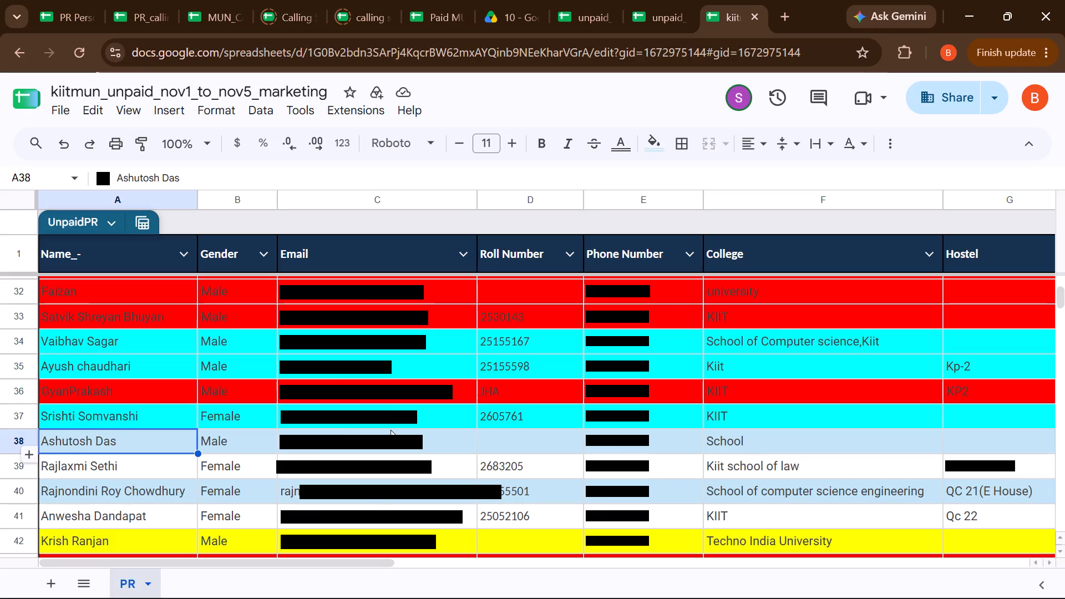
Fill the whole of row 38 with yellow.
click(19, 432)
click(18, 443)
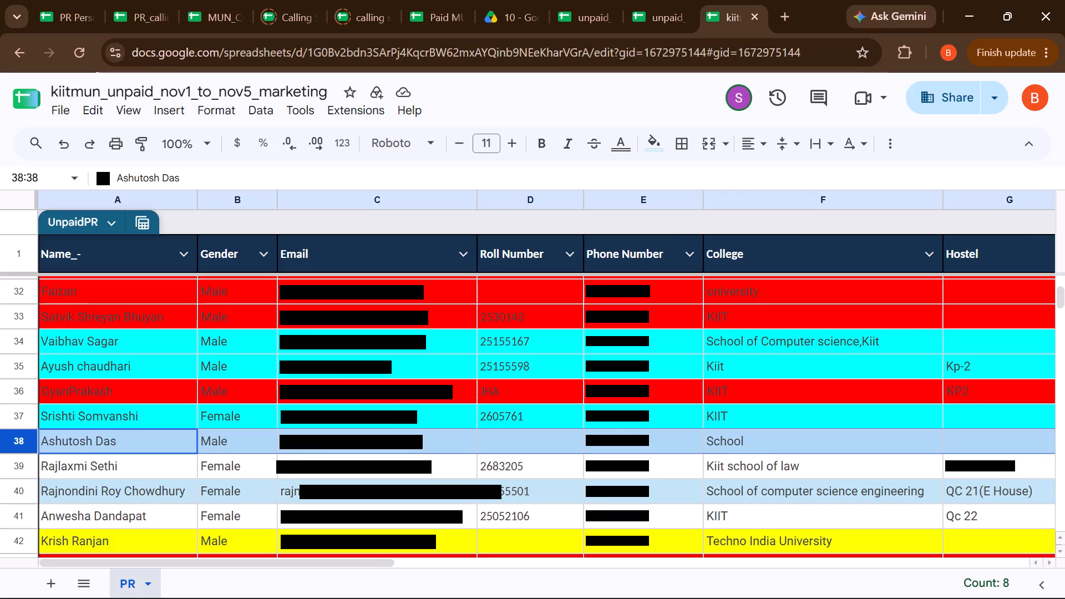
click(654, 139)
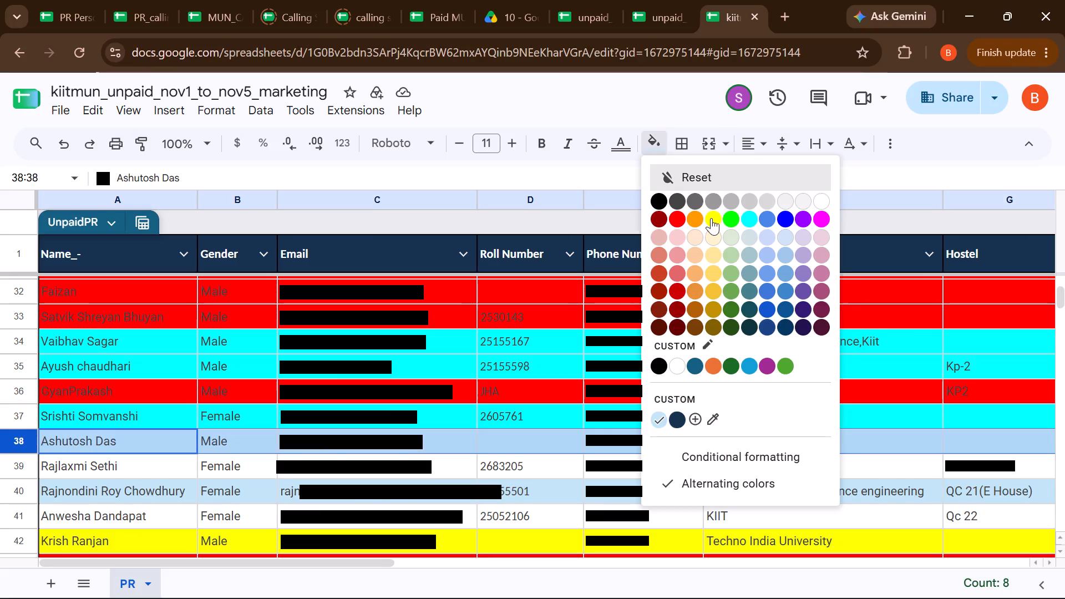
click(712, 219)
Enter "Will pay tonight" in the Remarks cell of row 38.
key(Right)
key(Right)
key(Right)
key(Right)
key(Right)
key(Right)
key(Right)
key(Right)
key(Right)
key(Right)
key(Right)
key(Right)
key(Right)
key(Right)
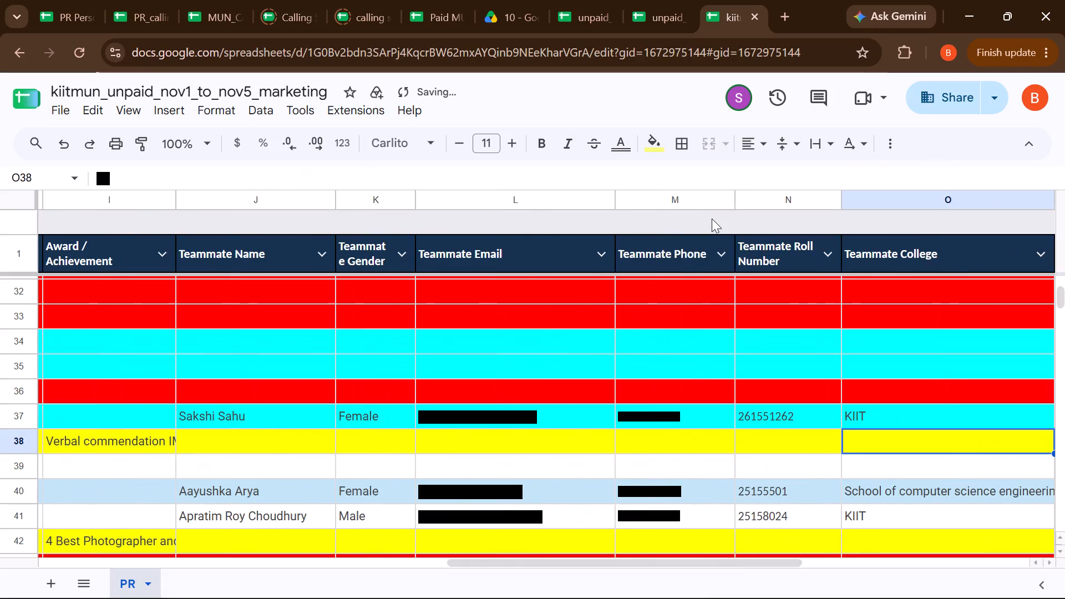
key(Right)
key(Right)
key(Right)
key(Right)
key(Right)
key(Left)
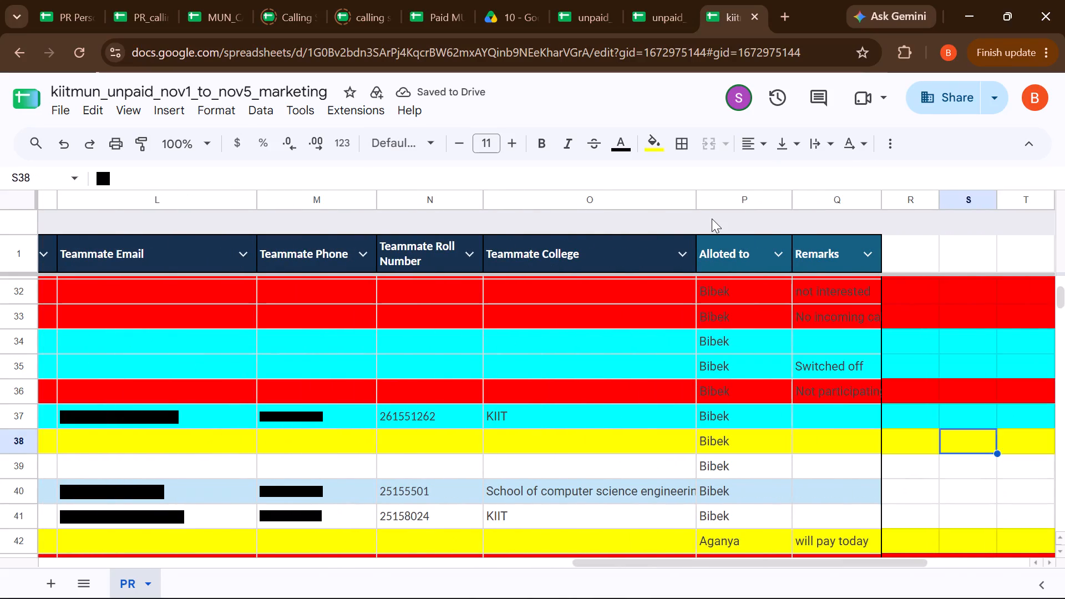
key(Left)
key(Left)
key(Left)
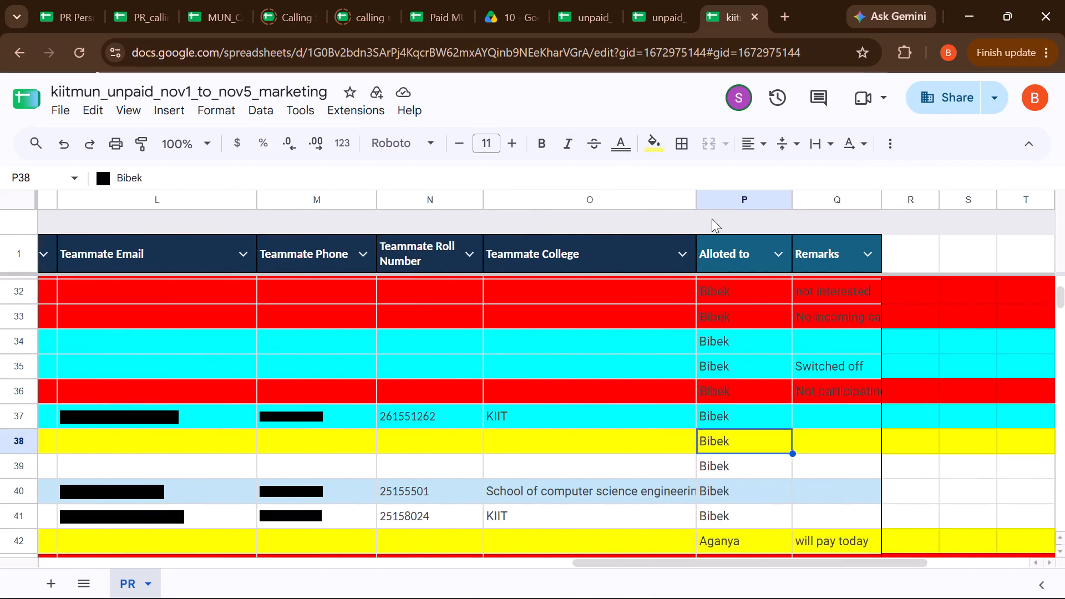
key(Right)
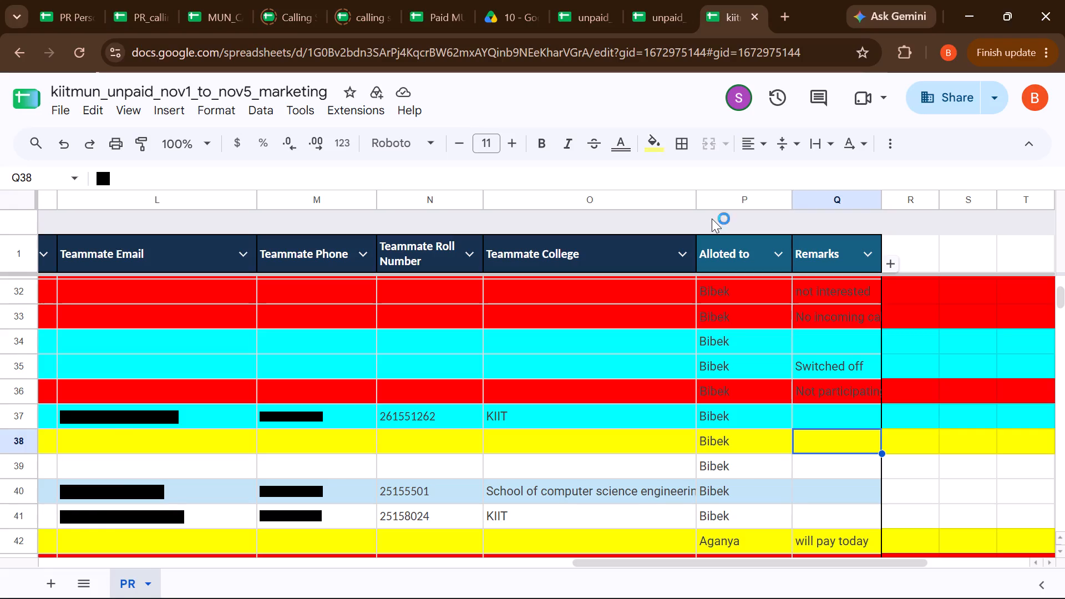
text(Will pay tonight)
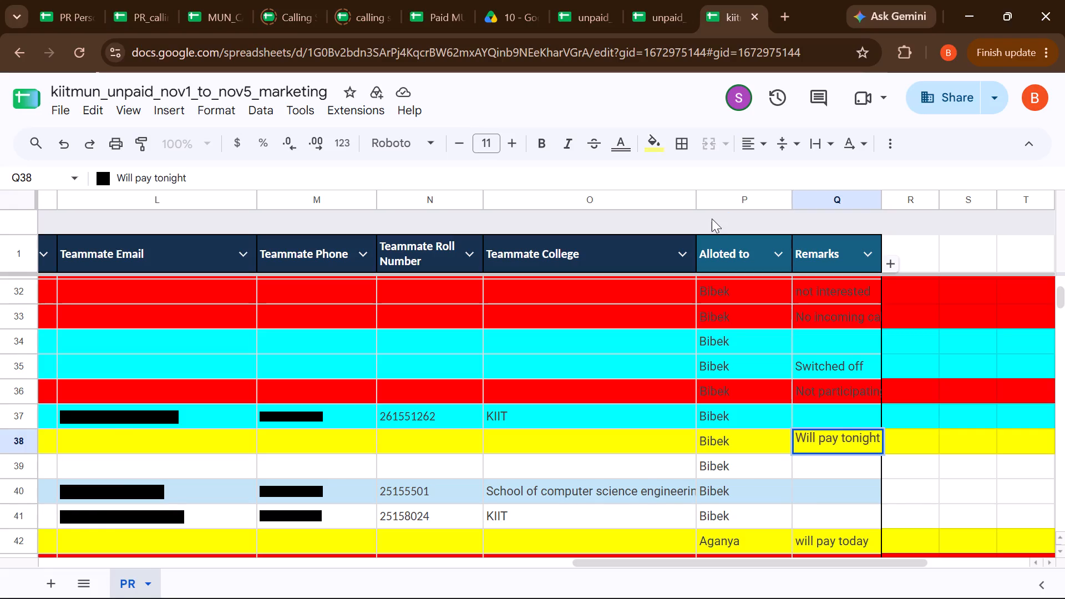
key(Return)
Go back to the beginning of row 39 to review the next registrant's details.
key(Left)
key(Left)
key(Left)
key(Left)
key(Left)
key(Left)
key(Left)
key(Left)
key(Left)
key(Left)
key(Left)
key(Left)
key(Left)
key(Left)
key(Left)
key(Left)
key(Left)
key(Left)
key(Left)
key(Left)
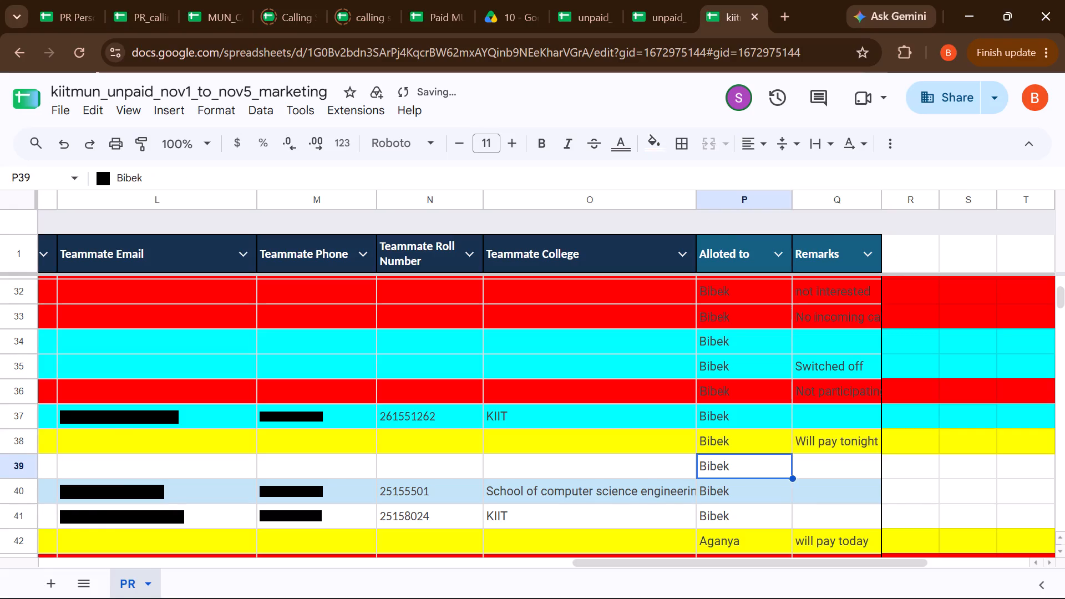
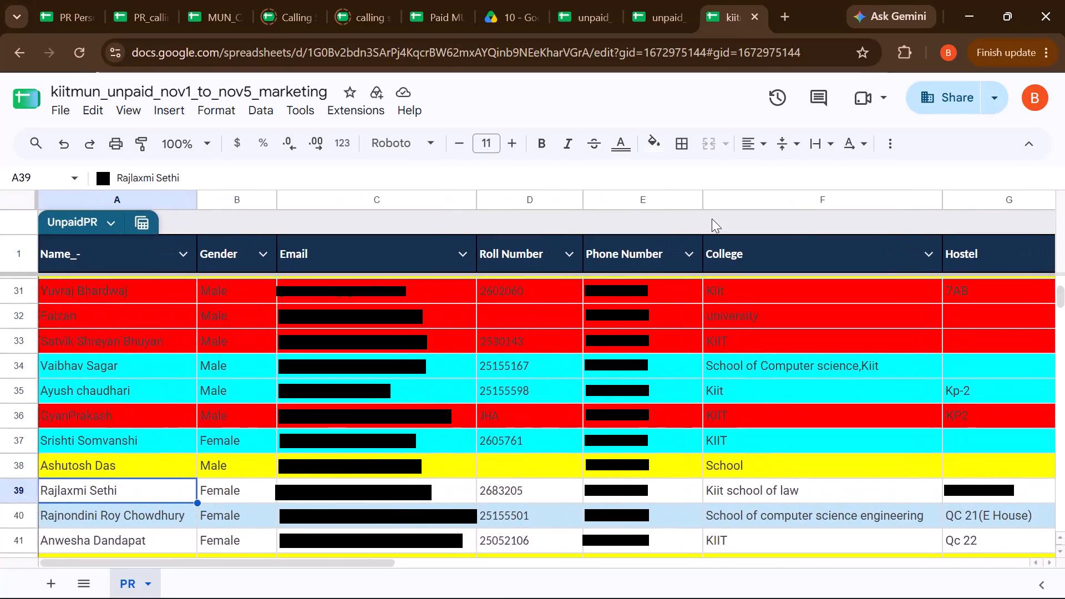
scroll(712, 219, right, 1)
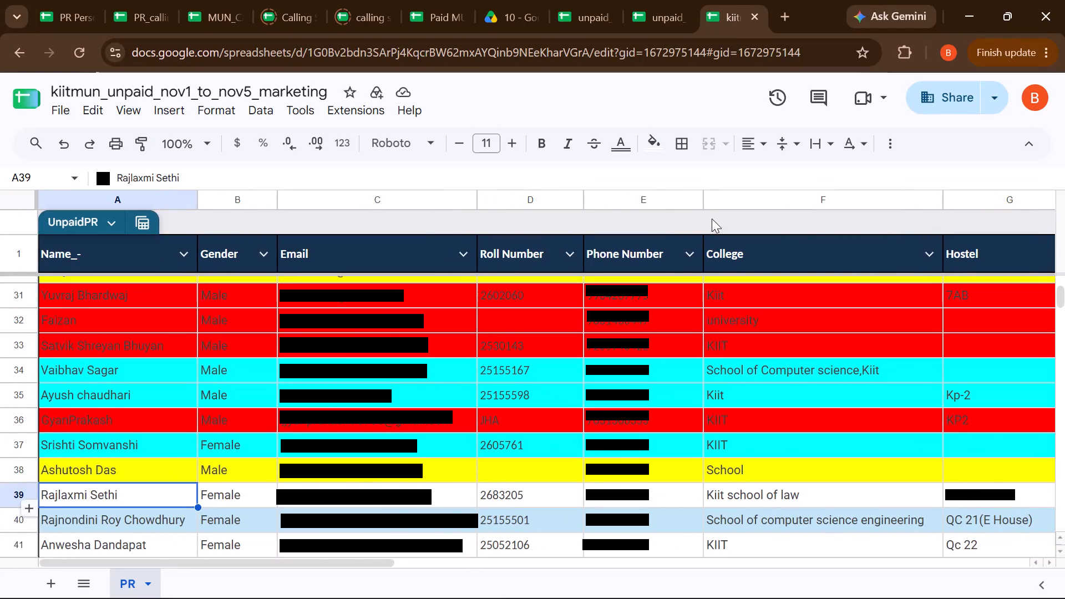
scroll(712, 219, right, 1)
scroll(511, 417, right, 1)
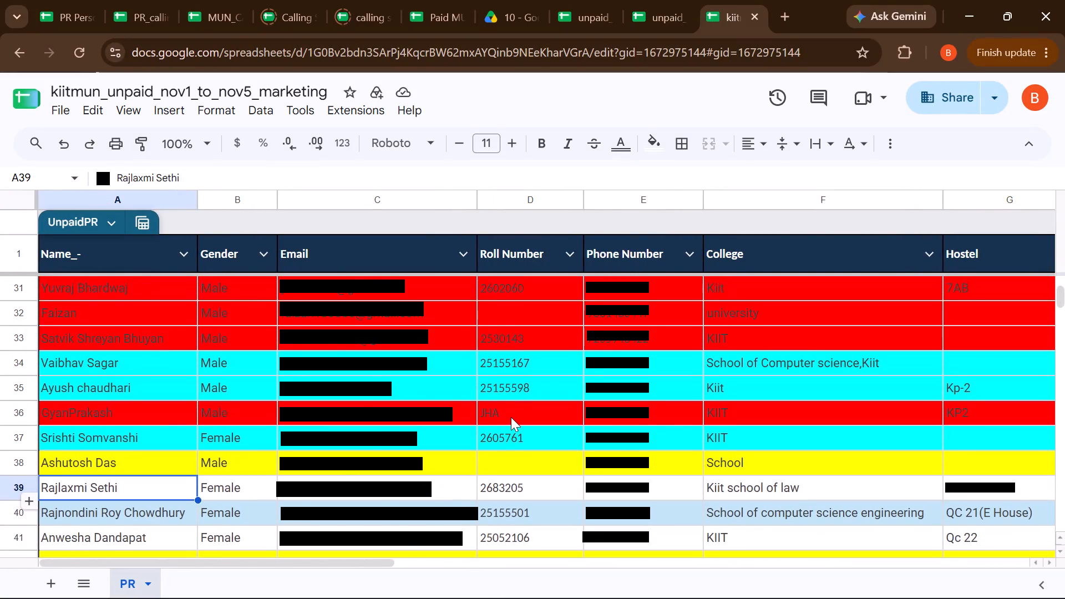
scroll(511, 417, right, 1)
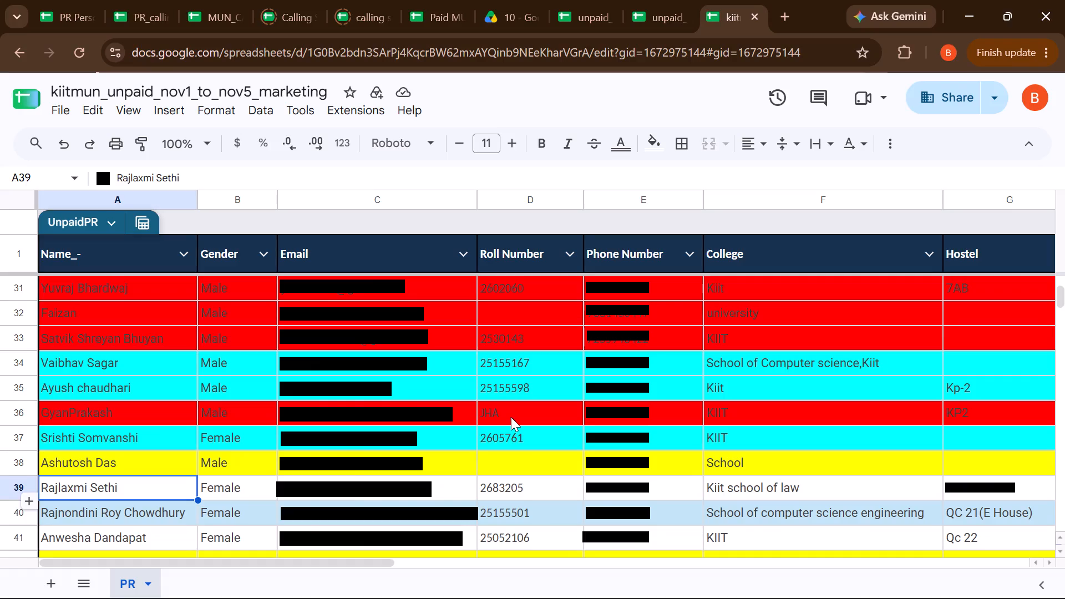
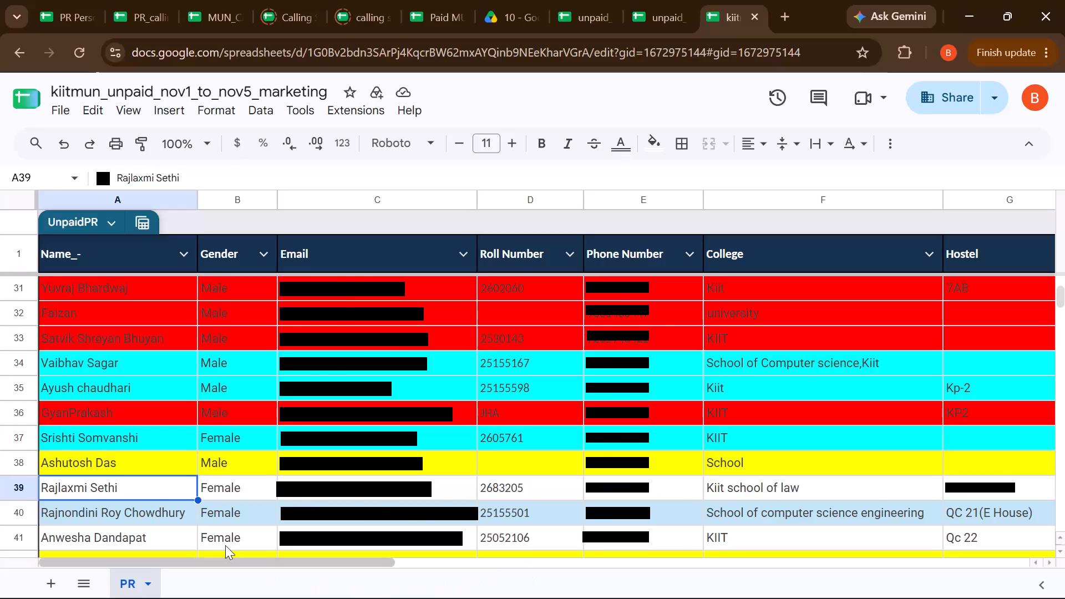
Fill the entire row 39 of the unpaid registrants table with the cyan background colour.
click(16, 490)
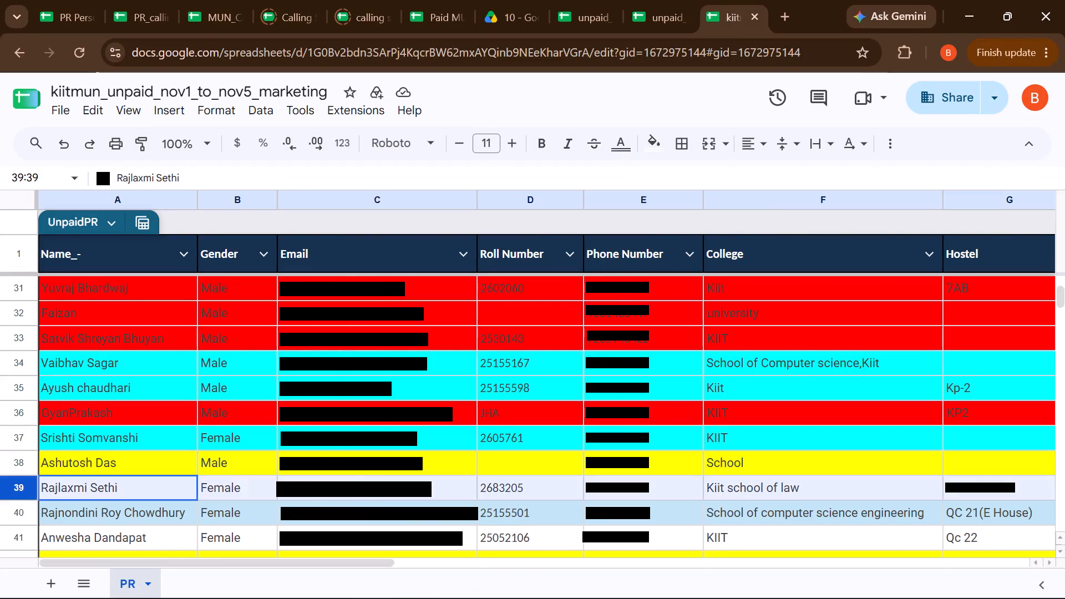
click(651, 144)
click(718, 215)
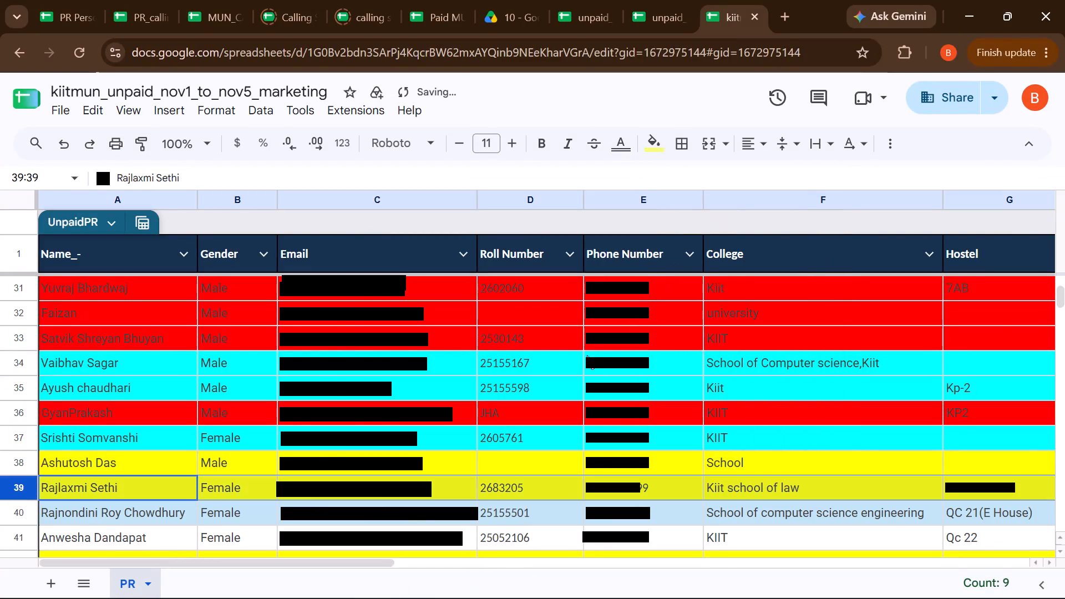
drag(660, 143, 746, 217)
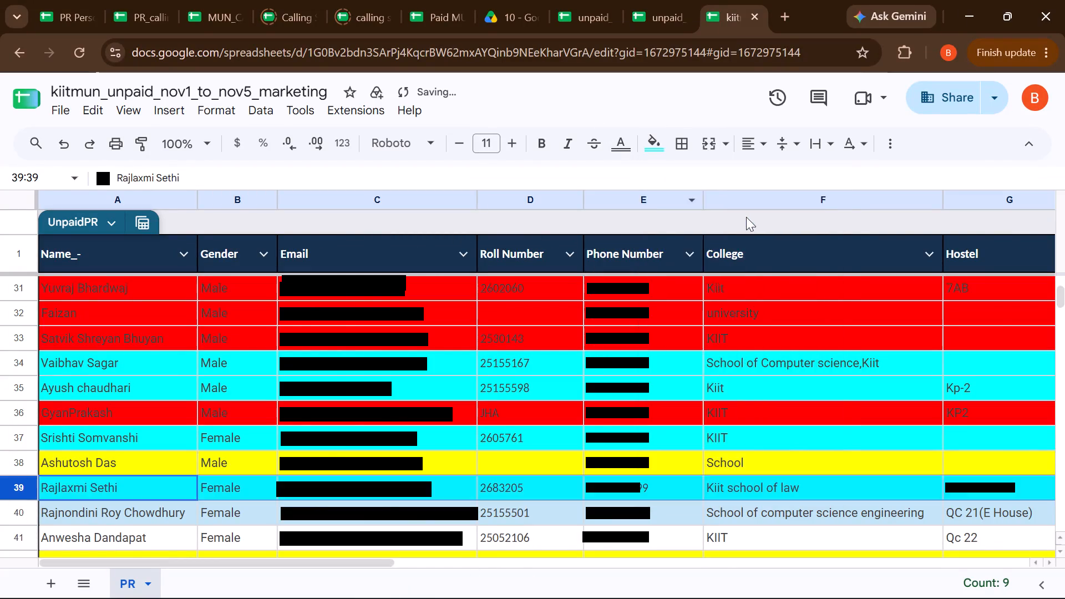
click(746, 217)
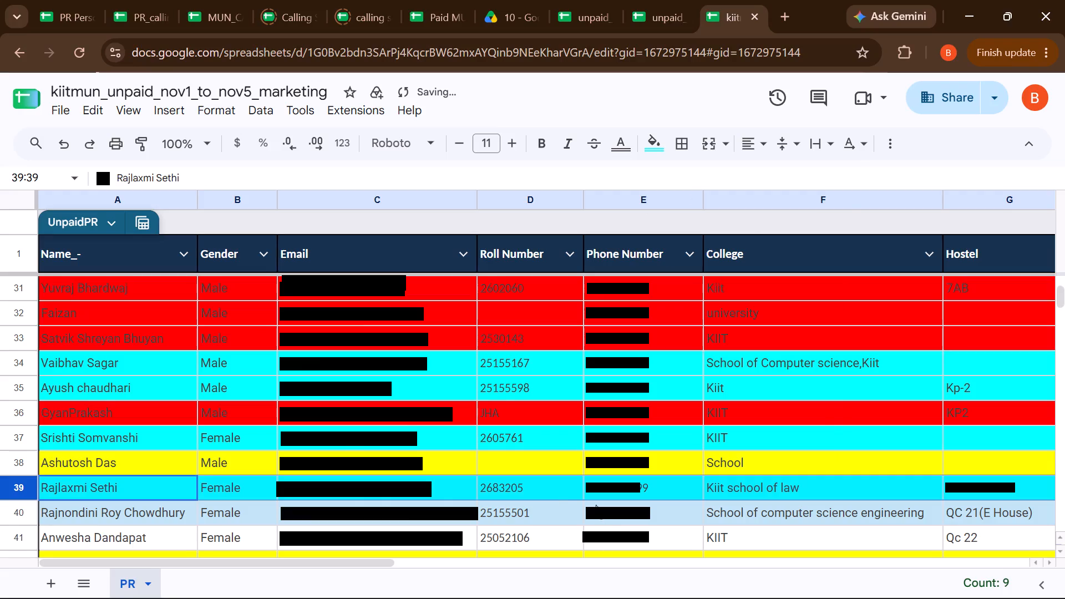
click(547, 525)
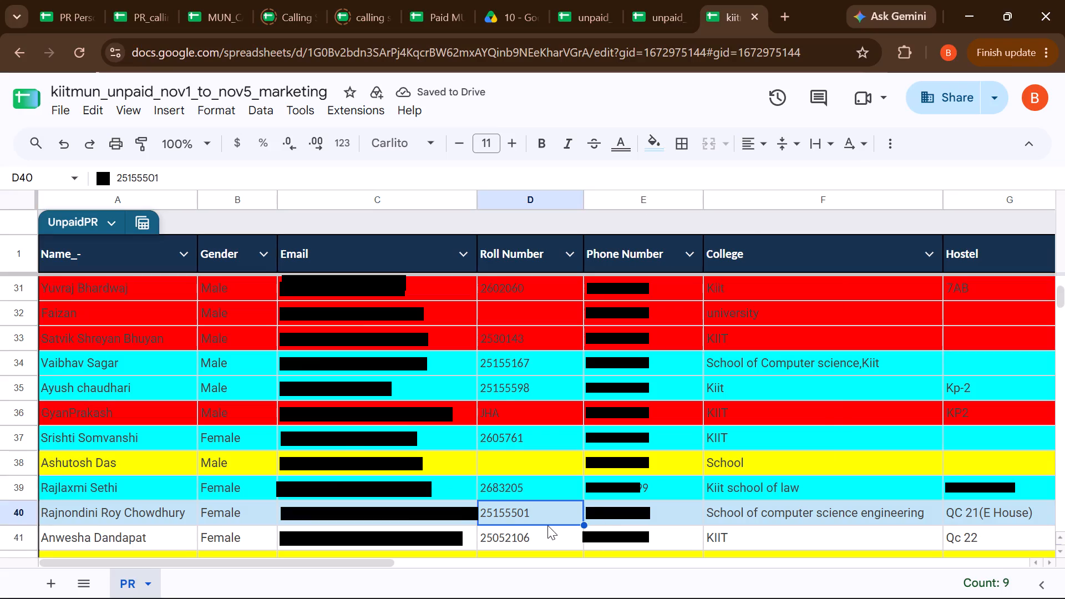
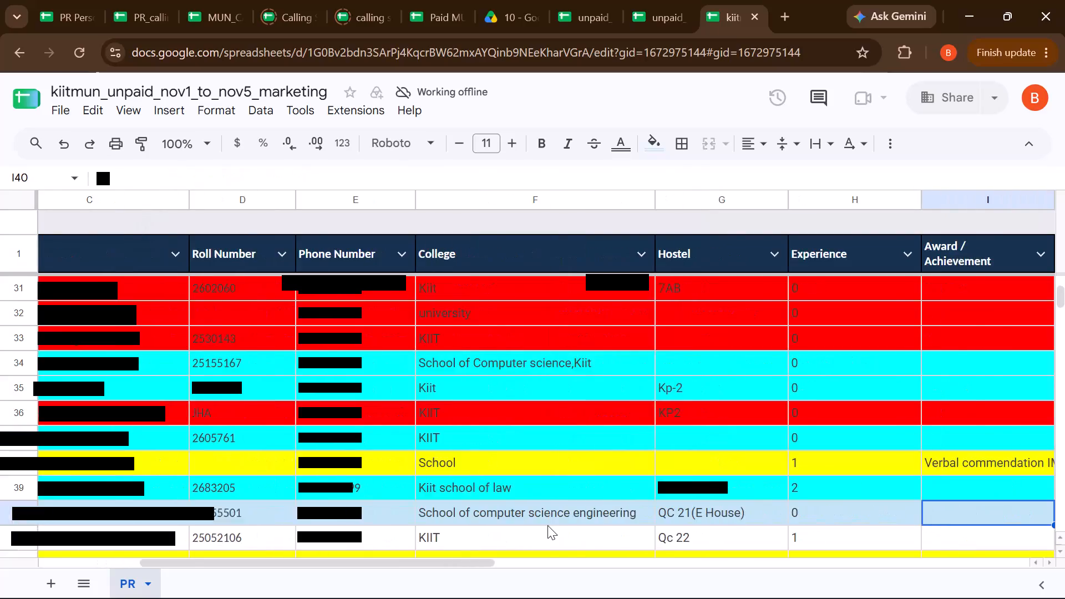
Review row 40 across the registrant's details and the teammate's details, through to the teammate's phone number.
key(Right)
key(Right)
key(Right)
key(Right)
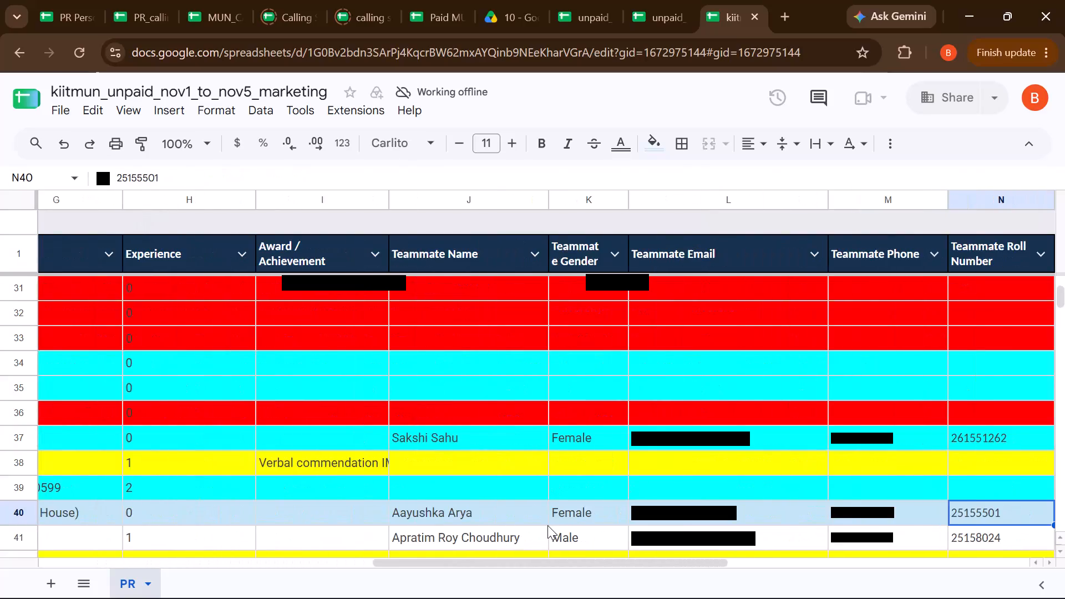
key(Right)
key(Right)
key(Right)
key(Right)
key(Right)
key(Left)
key(Left)
key(Left)
key(Left)
key(Left)
key(Left)
key(Left)
key(Left)
key(Left)
key(Left)
key(Left)
key(Left)
key(Left)
key(Left)
key(Left)
key(Left)
key(Left)
key(Left)
key(Left)
key(Left)
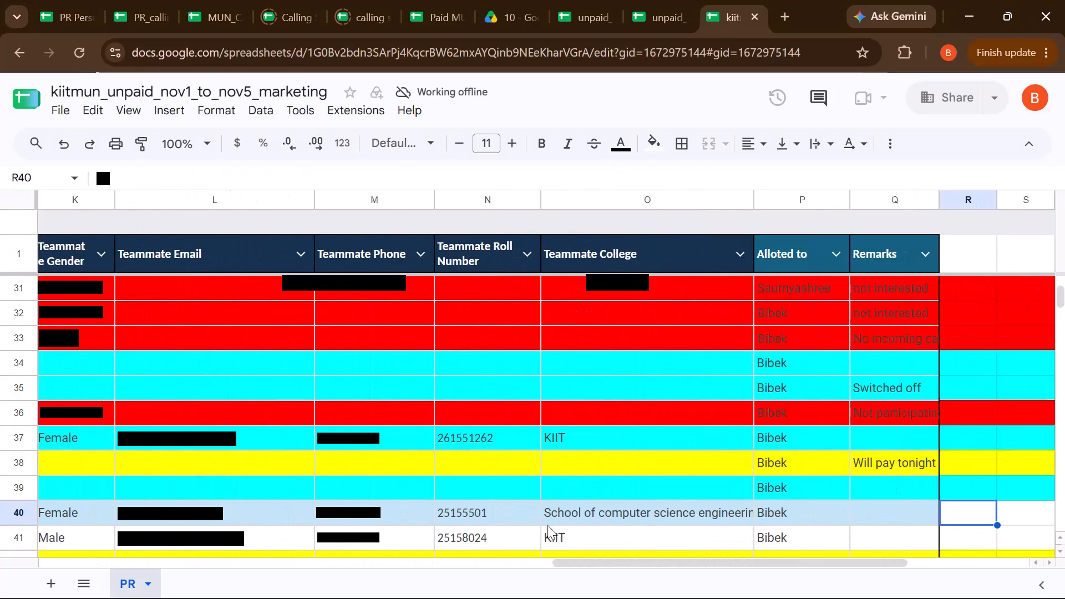
key(Right)
key(Right)
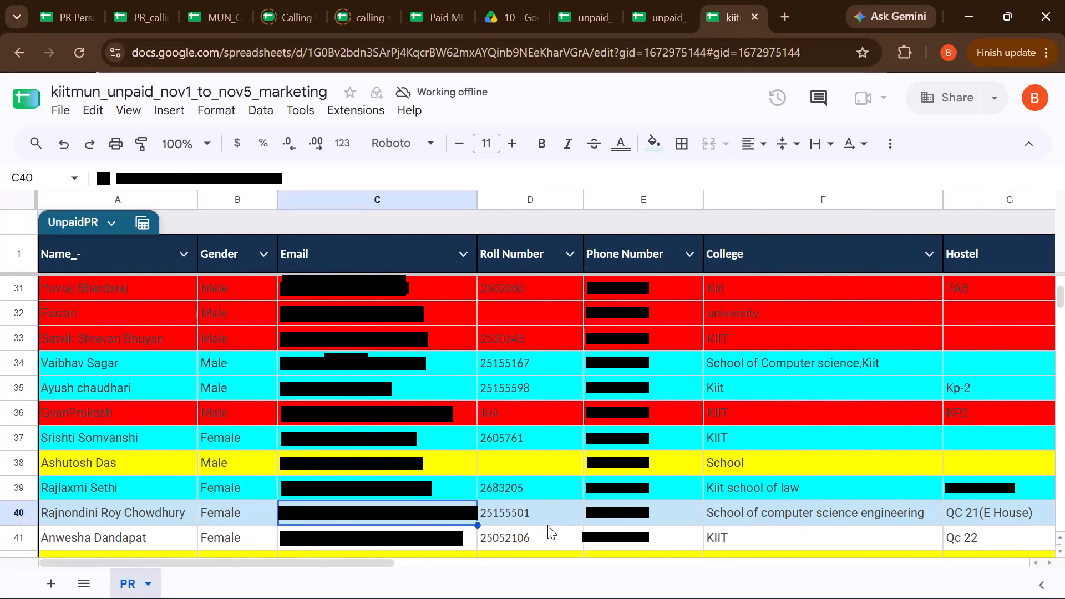
key(Right)
key(Right)
key(Right)
key(Right)
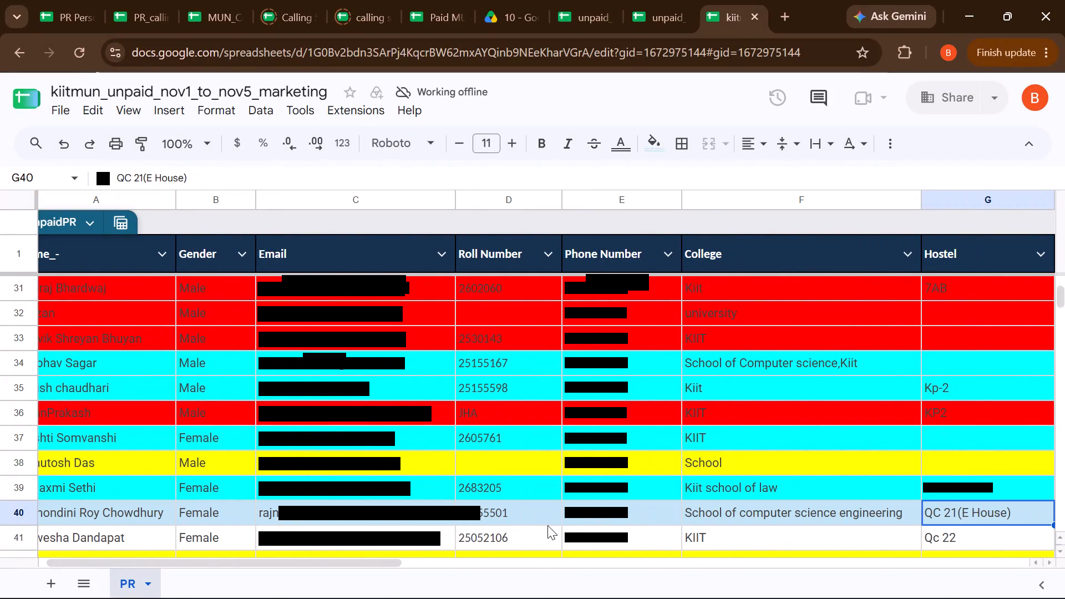
key(Right)
key(Right)
key(Right)
key(Right)
key(Right)
key(Right)
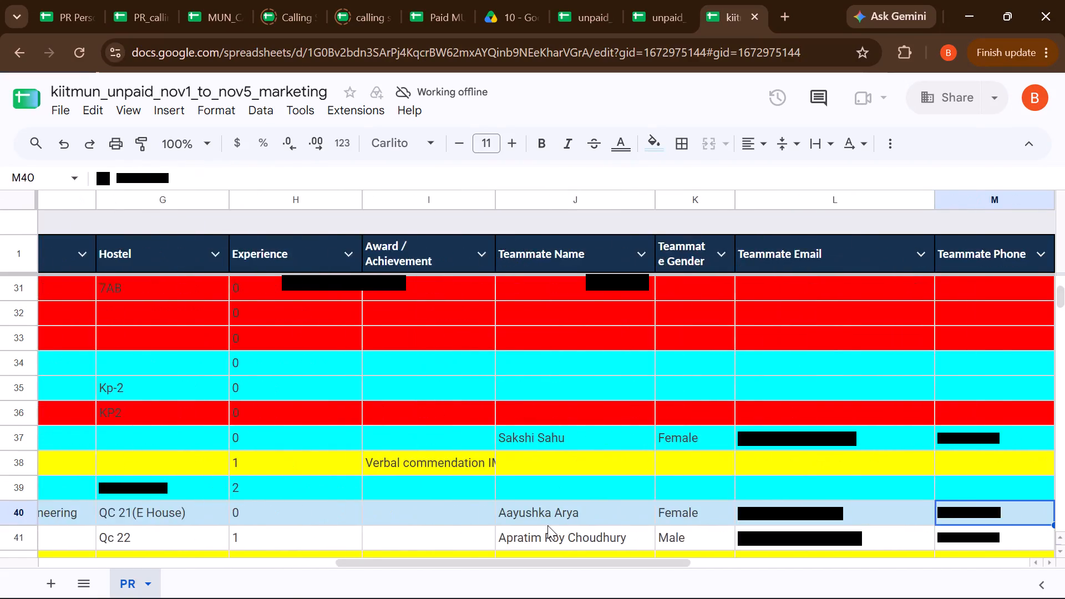
key(Right)
key(Right)
key(Right)
key(Left)
key(Left)
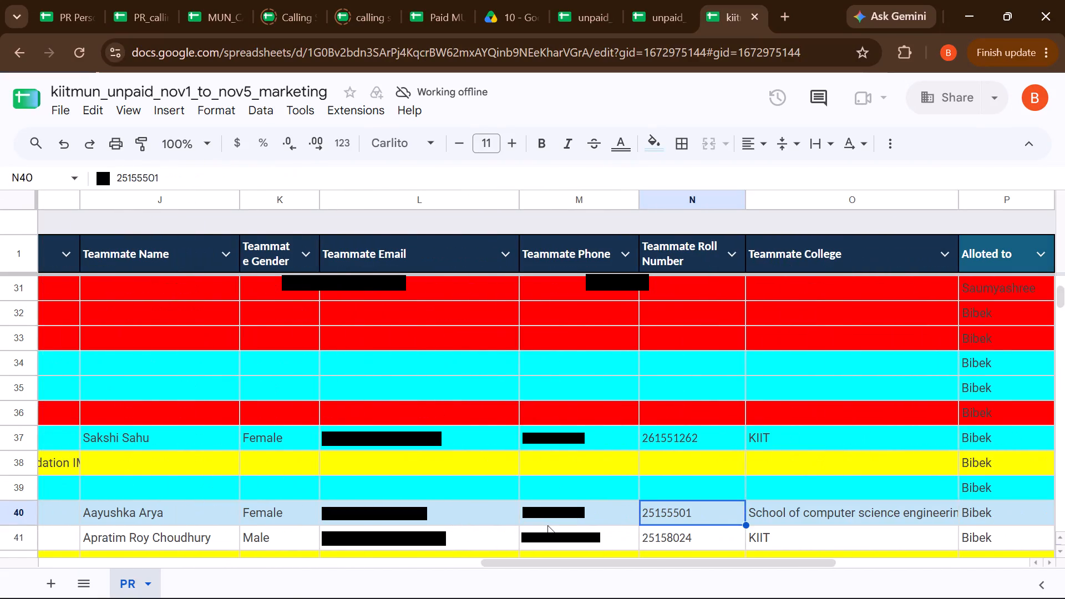
key(Right)
key(Left)
key(Left)
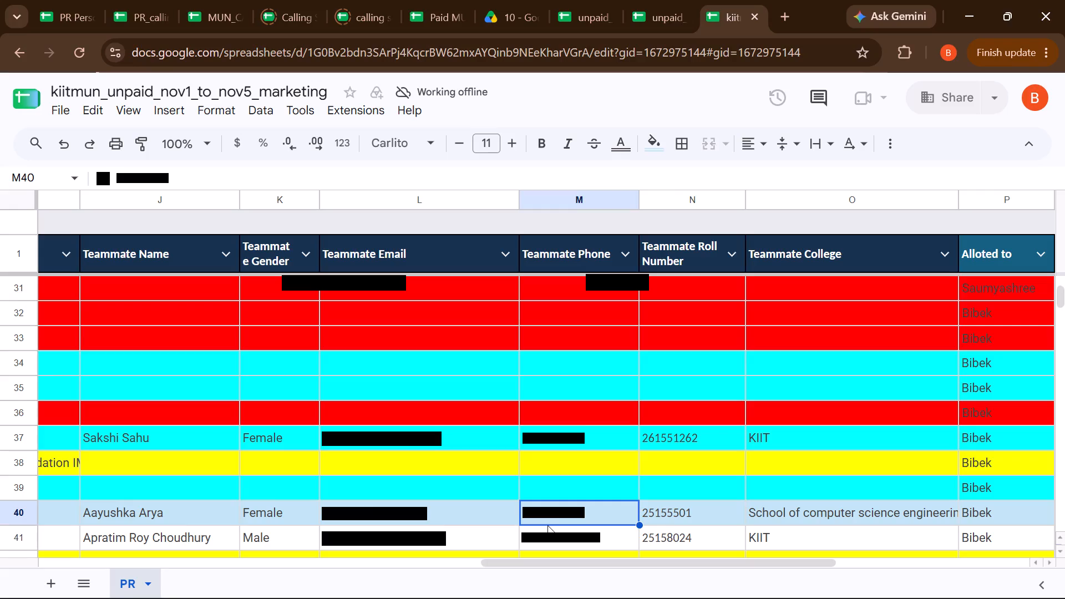
Examine the teammate's name, contact details, roll number and college in row 40, along with the Alloted to and Remarks entries.
key(Left)
key(Right)
key(Left)
key(Left)
key(Left)
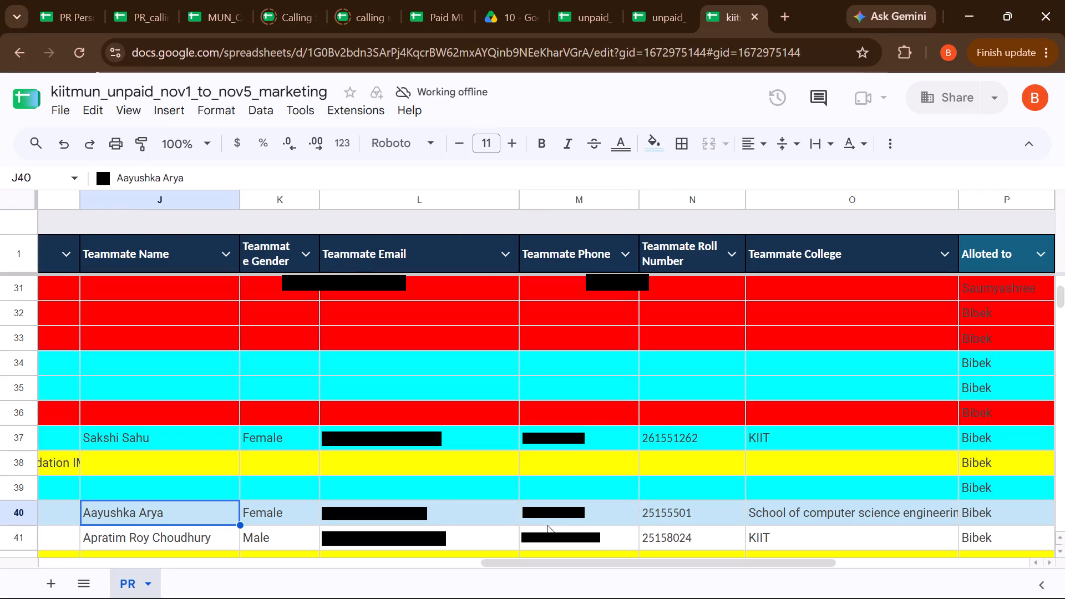
key(Right)
key(Right)
key(Right)
key(Right)
key(Right)
key(Right)
key(Right)
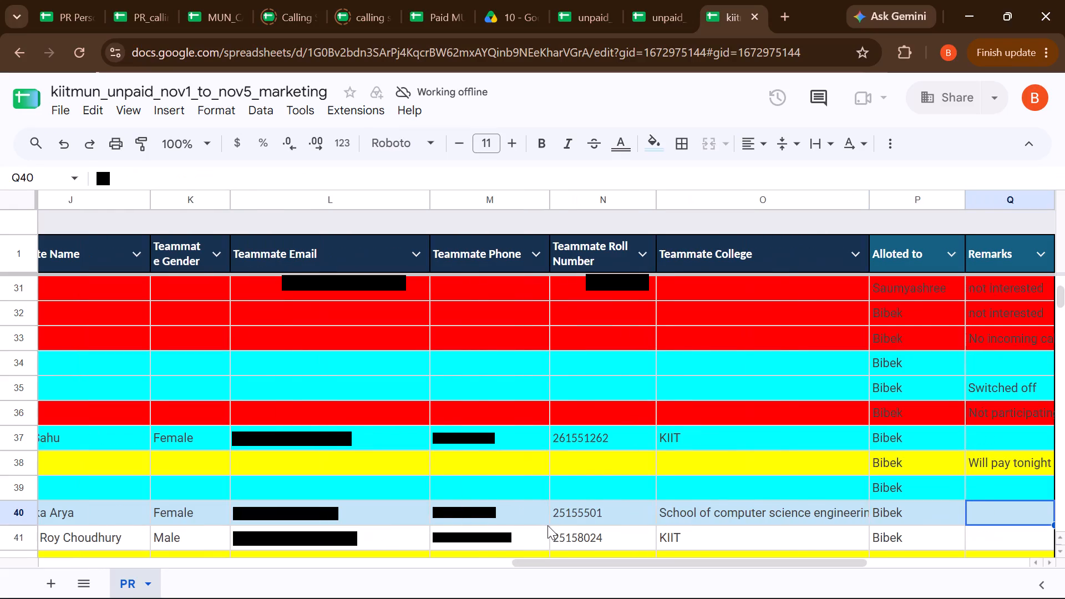
key(Left)
key(Left)
key(Left)
key(Left)
key(Left)
key(Left)
key(Left)
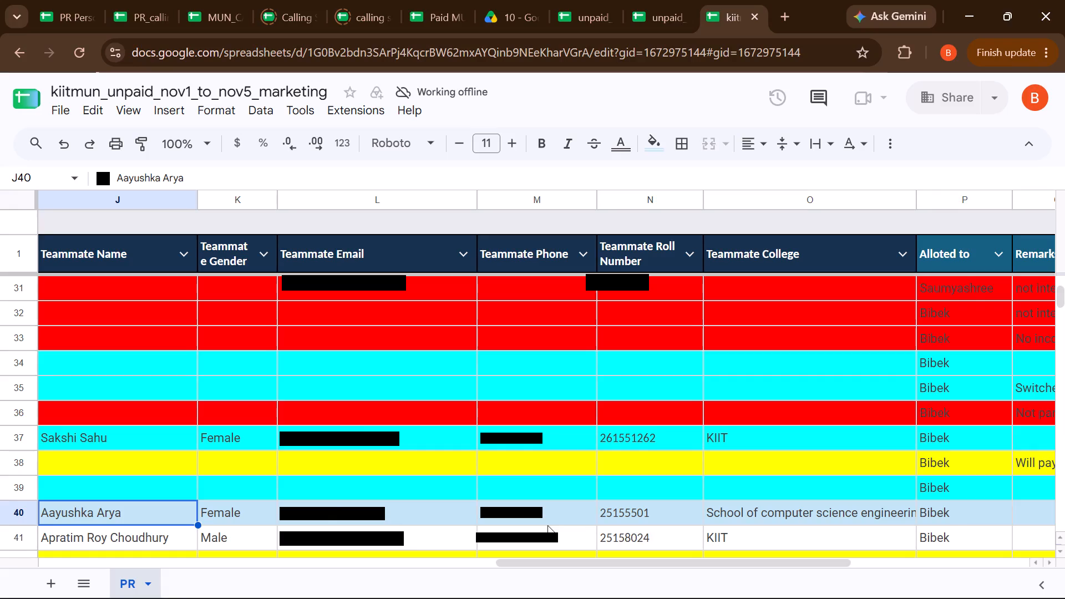
key(Right)
key(Right)
key(Right)
key(Right)
key(Right)
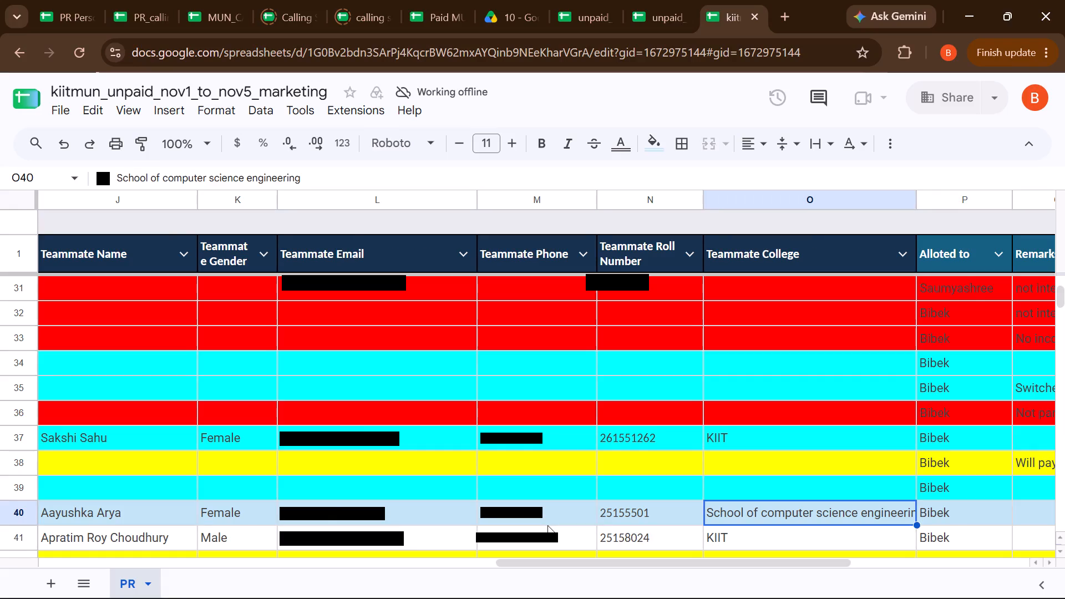
key(Right)
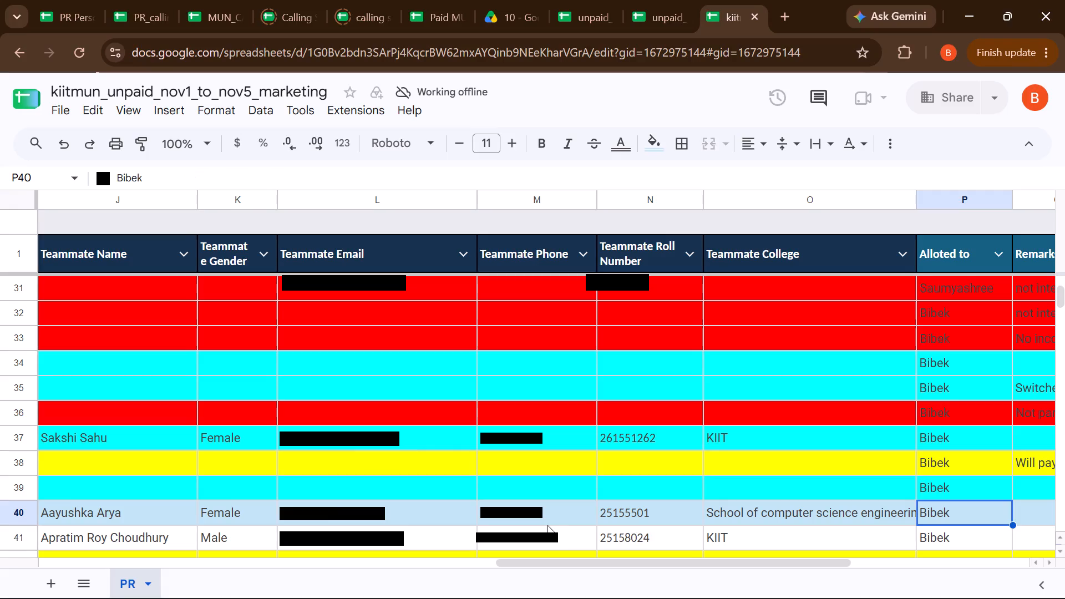
key(Right)
key(Left)
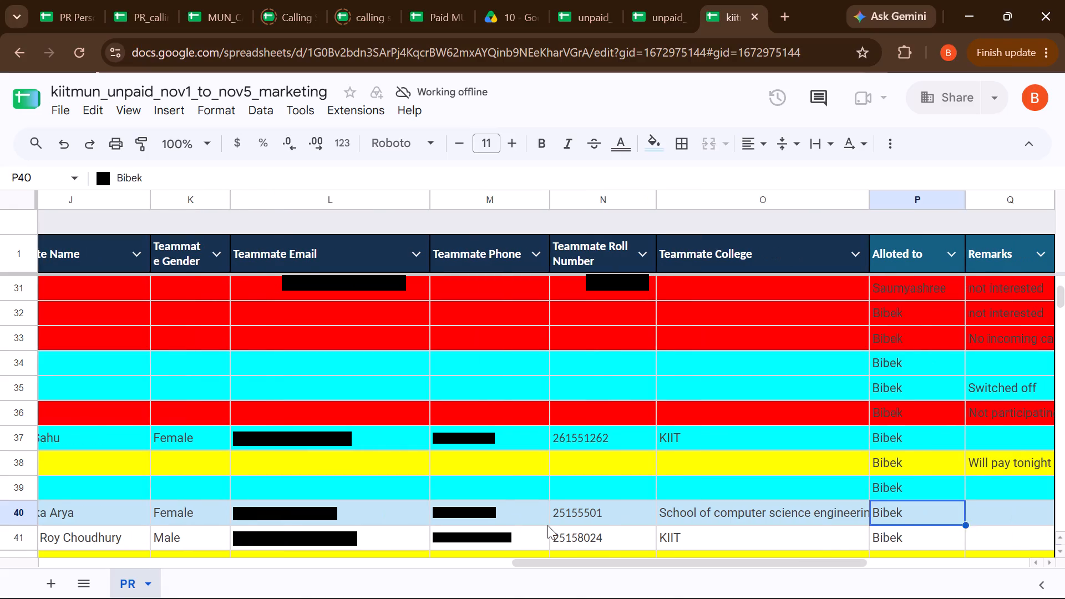
key(Left)
key(Left)
key(Left)
key(Left)
key(Left)
key(Left)
key(Left)
key(Right)
key(Right)
key(Right)
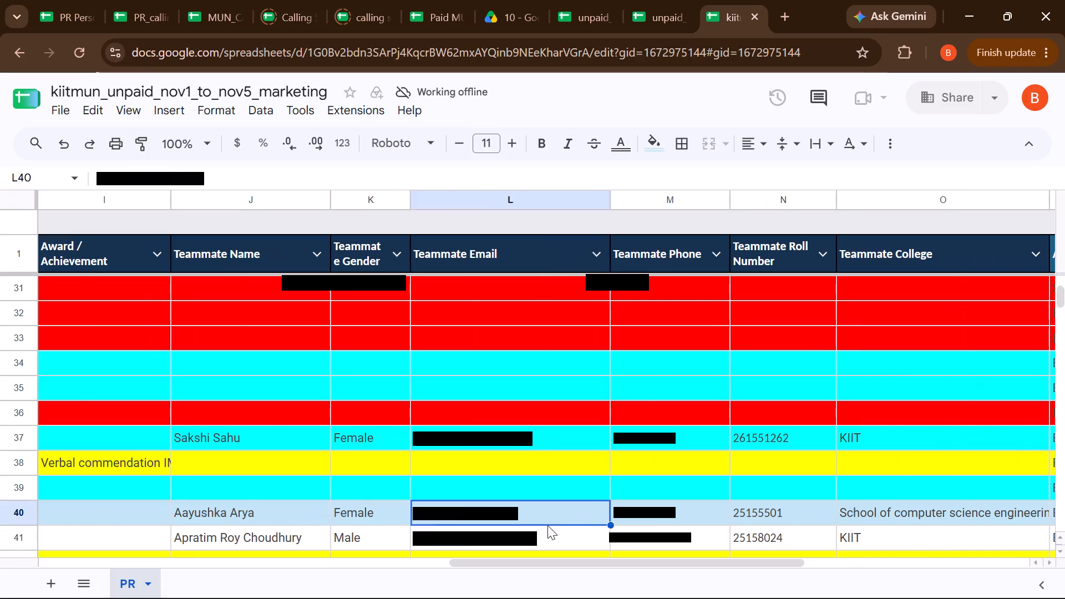
key(Right)
key(Right)
key(Right)
key(Right)
key(Left)
key(Left)
key(Left)
key(Left)
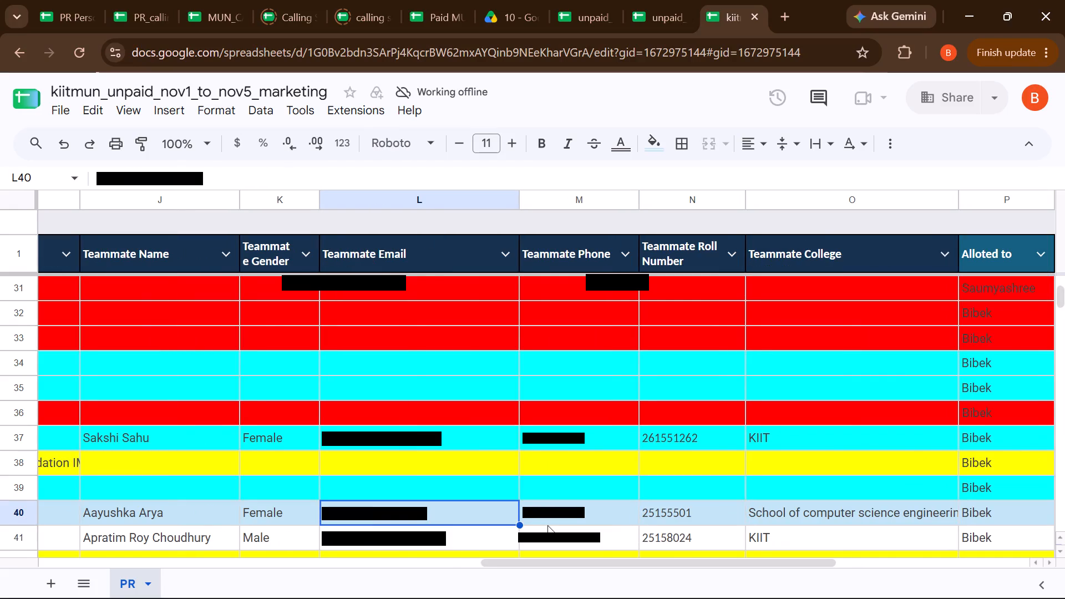
key(Left)
key(Left)
key(Right)
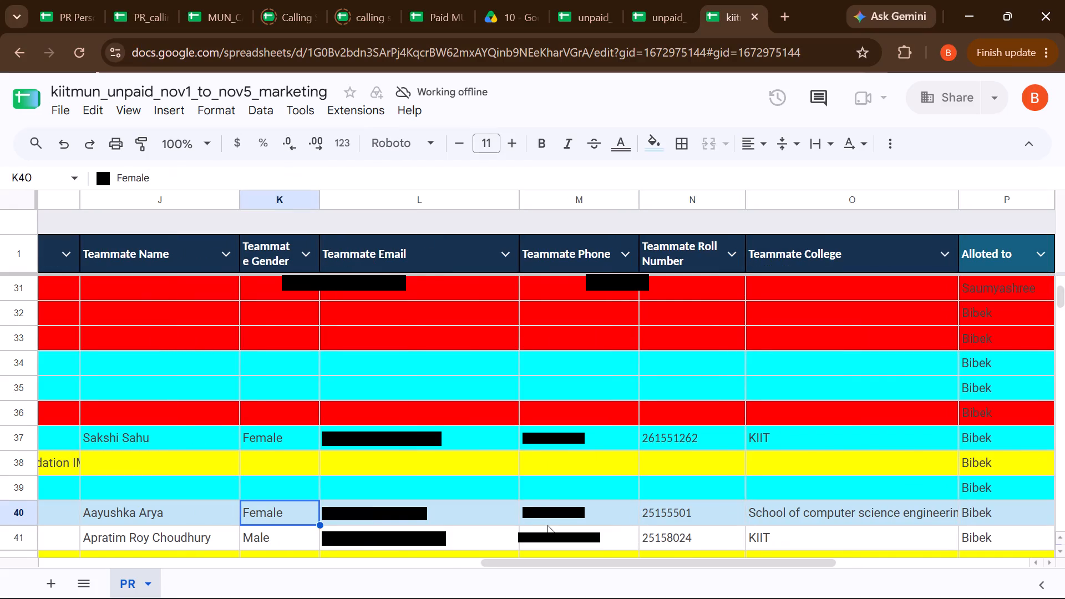
key(Right)
key(Right)
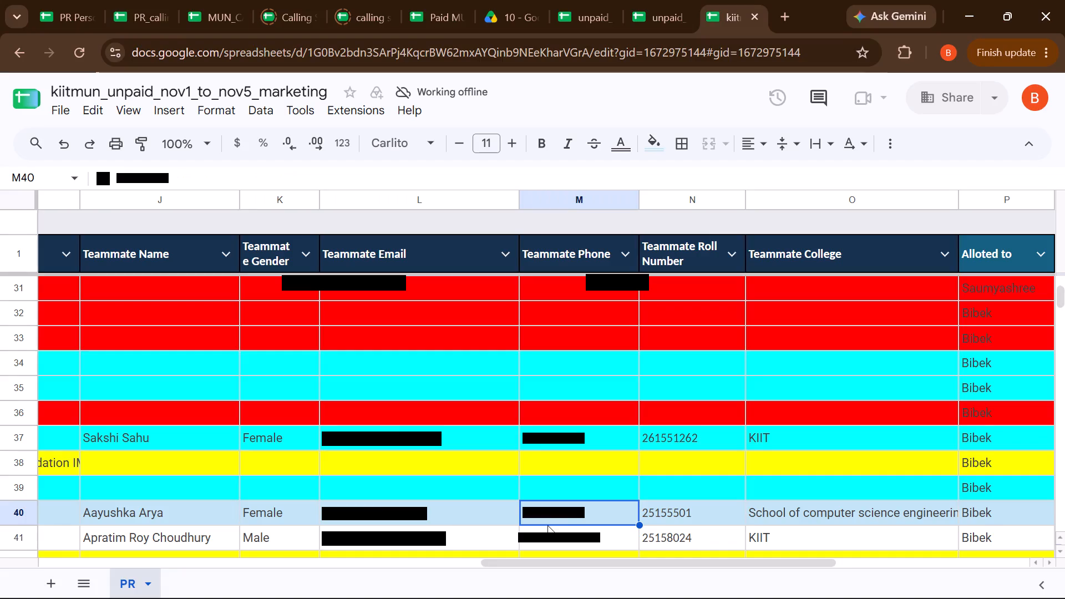
Recheck the whole of row 40 from the registrant's name through Remarks, returning to the teammate's details.
key(Left)
key(Left)
key(Left)
key(Left)
key(Left)
key(Left)
key(Left)
key(Left)
key(Left)
key(Left)
key(Left)
key(Left)
key(Left)
key(Left)
key(Left)
key(Left)
key(Left)
key(Left)
key(Left)
key(Left)
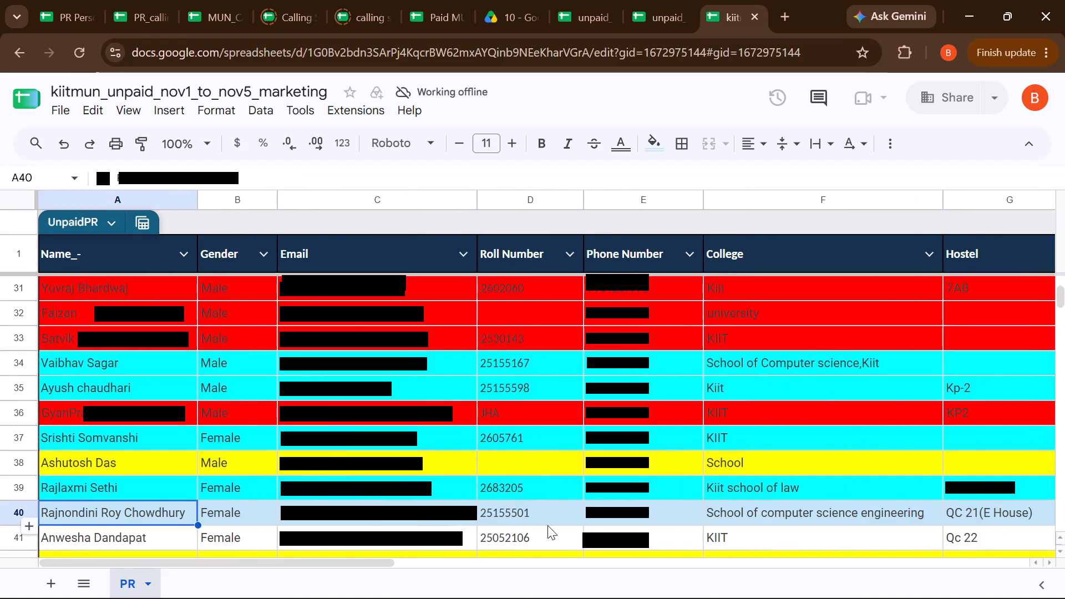
key(Right)
key(Right)
key(Right)
key(Right)
key(Right)
key(Right)
key(Right)
key(Right)
key(Right)
key(Right)
key(Right)
key(Right)
key(Right)
key(Right)
key(Right)
key(Right)
key(Right)
key(Right)
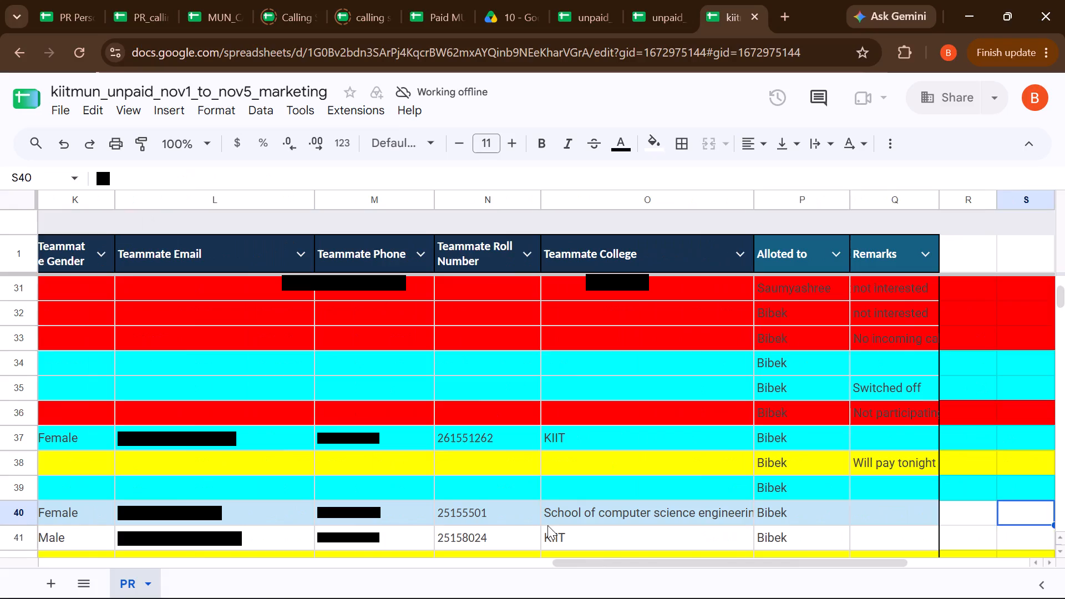
key(Left)
key(Left)
key(Left)
key(Left)
key(Left)
key(Left)
key(Left)
key(Left)
key(Left)
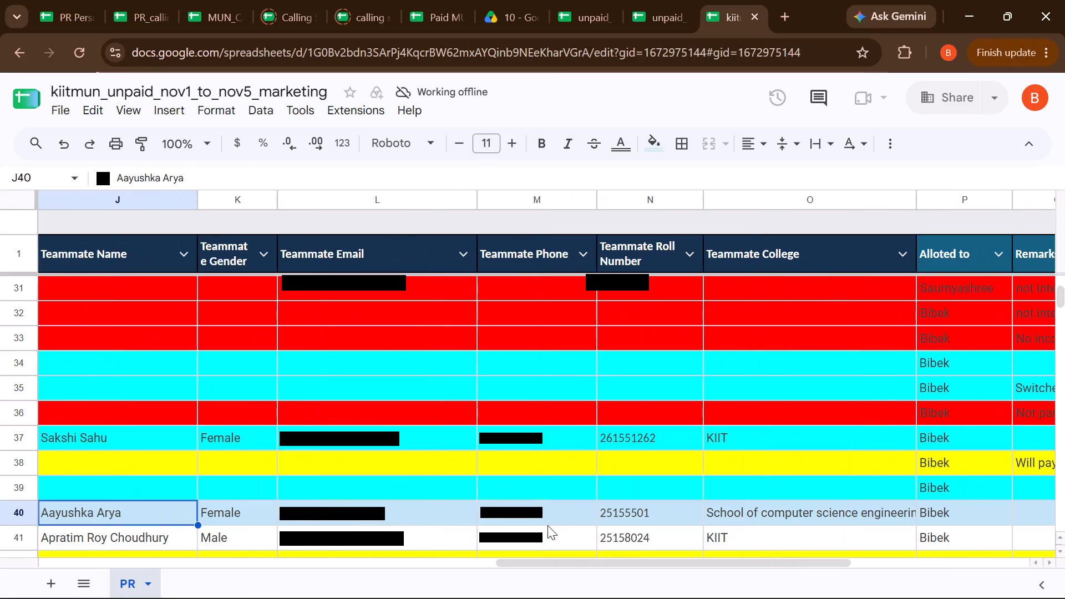
key(Right)
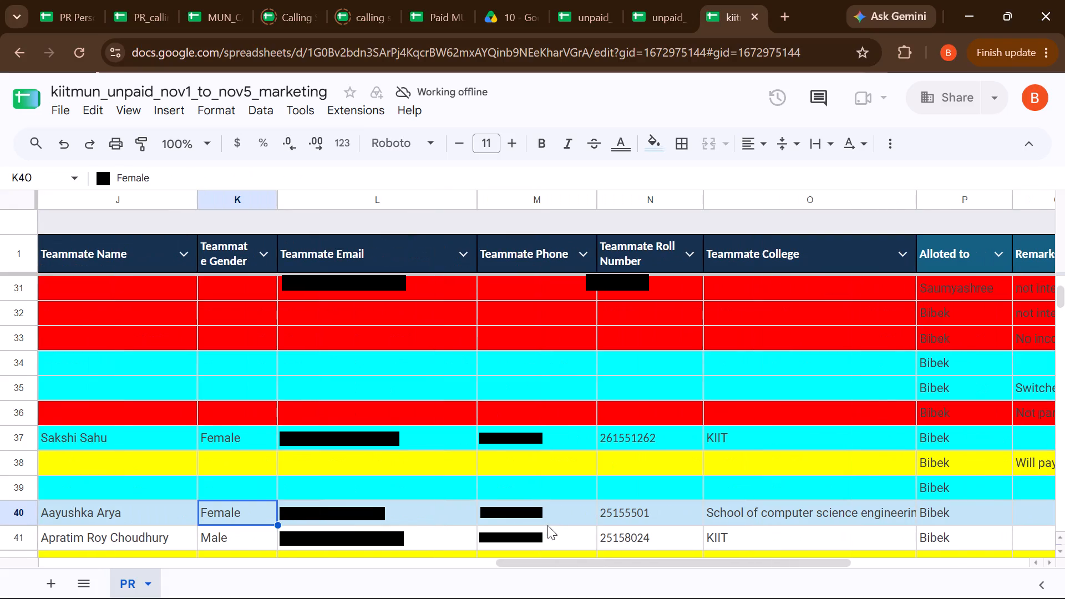
key(Right)
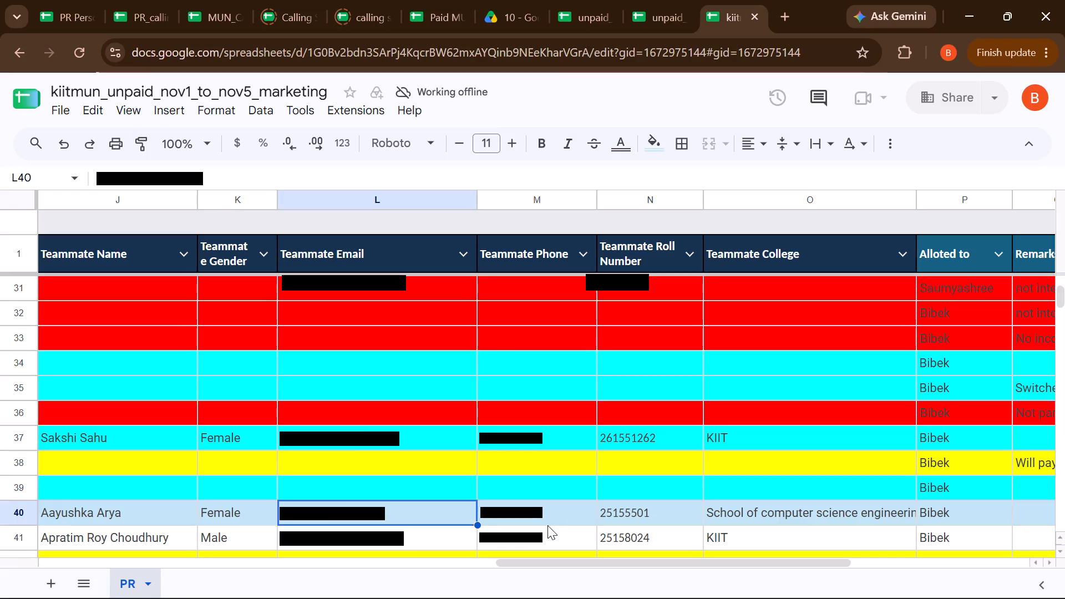
Enter the remark "Will pay tomorrow" for the registrant in row 40.
key(Right)
key(Right)
key(Right)
key(Right)
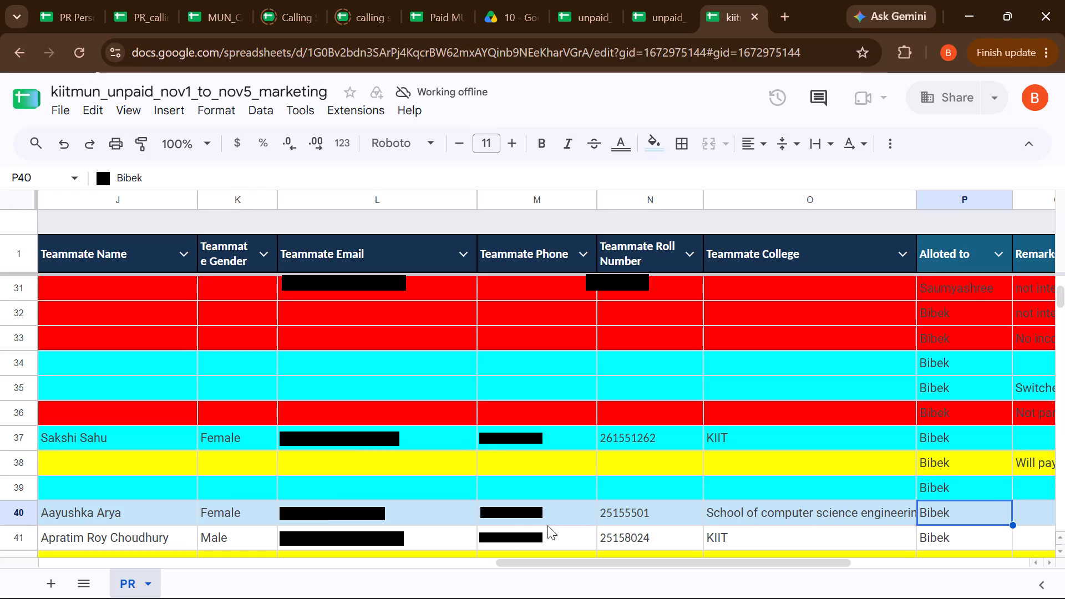
key(Right)
key(Right)
key(Left)
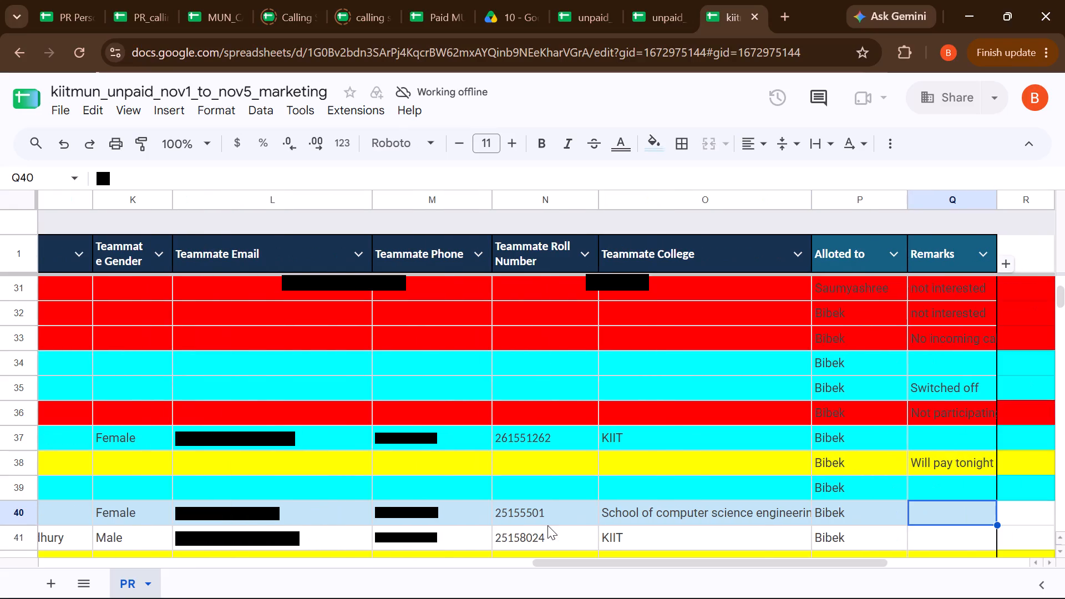
text(Will)
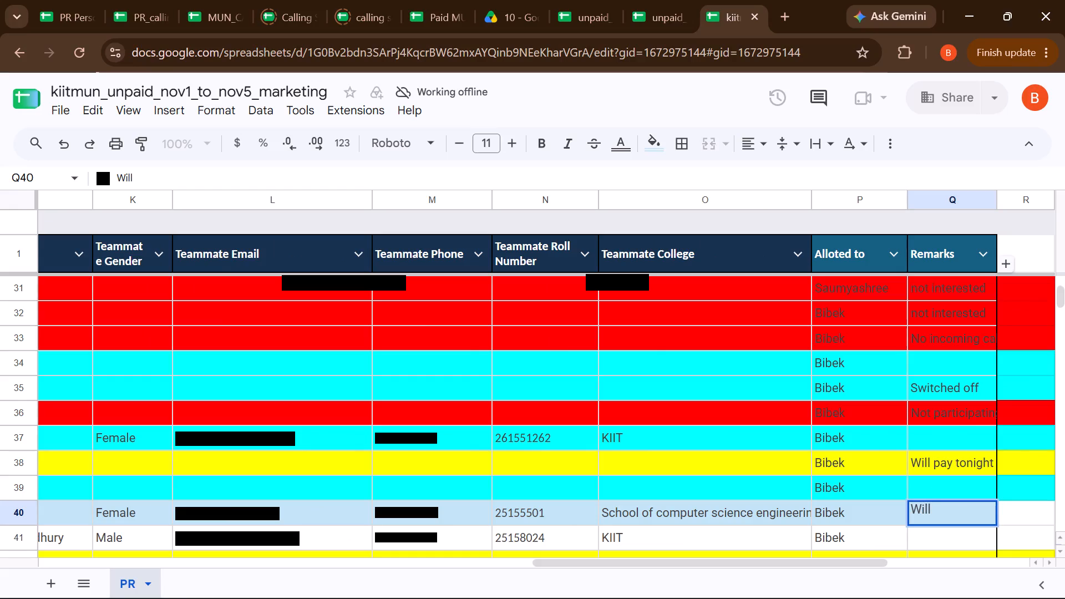
key(space)
text(pay tomorrow)
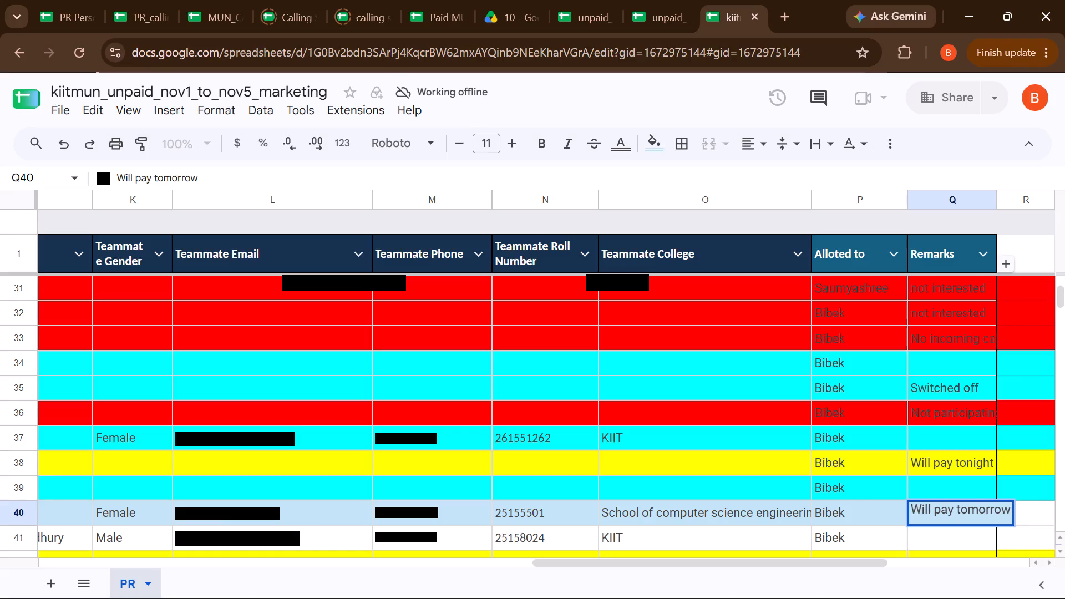
key(Return)
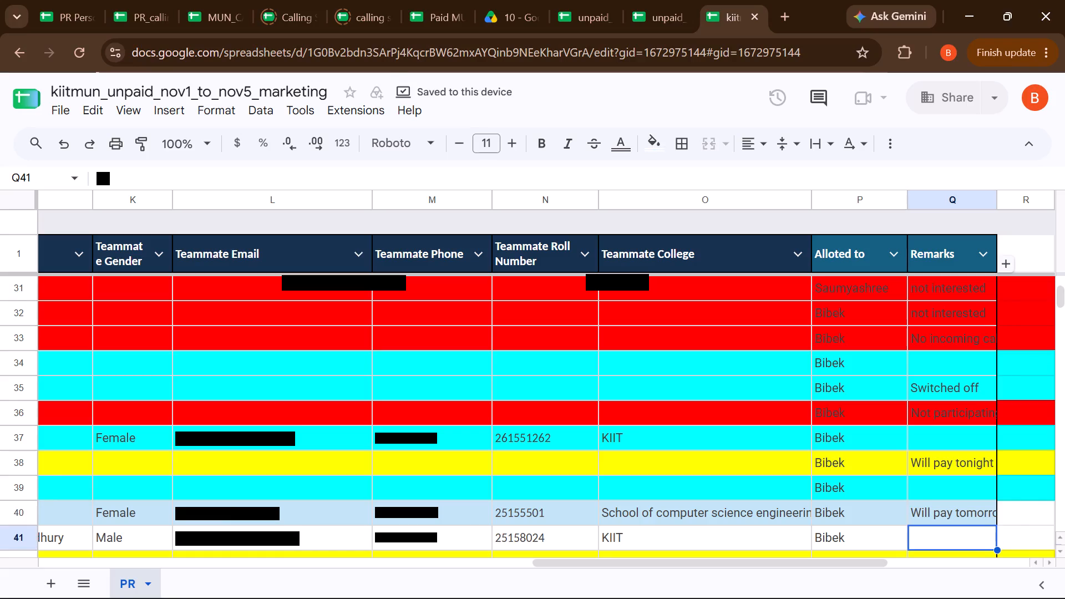
Review row 41 from the Remarks column back through the teammate's details to the registrant's name.
key(Left)
key(Right)
key(Right)
key(Right)
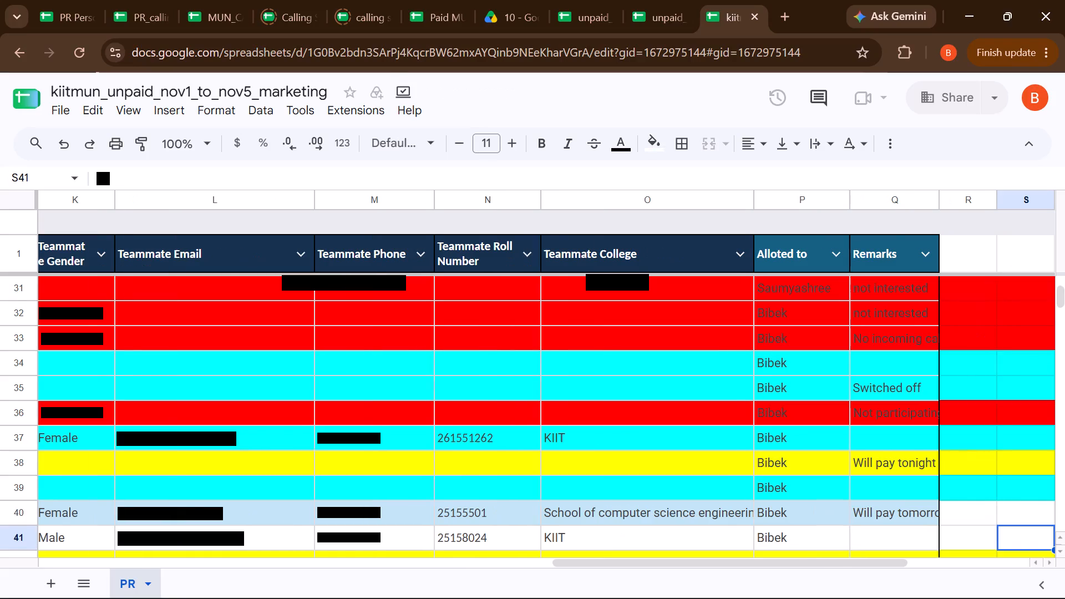
key(Left)
key(Left)
key(Left)
key(Left)
key(Left)
key(Left)
key(Left)
key(Left)
key(Left)
key(Left)
key(Left)
key(Left)
key(Left)
key(Left)
key(Left)
key(Left)
key(Left)
key(Left)
key(Left)
key(Left)
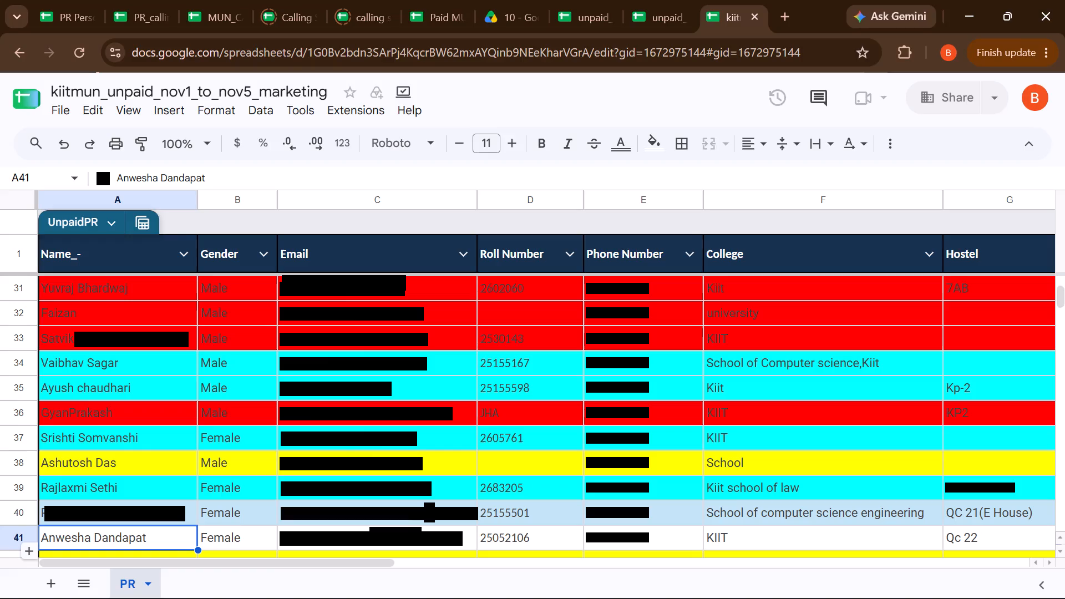
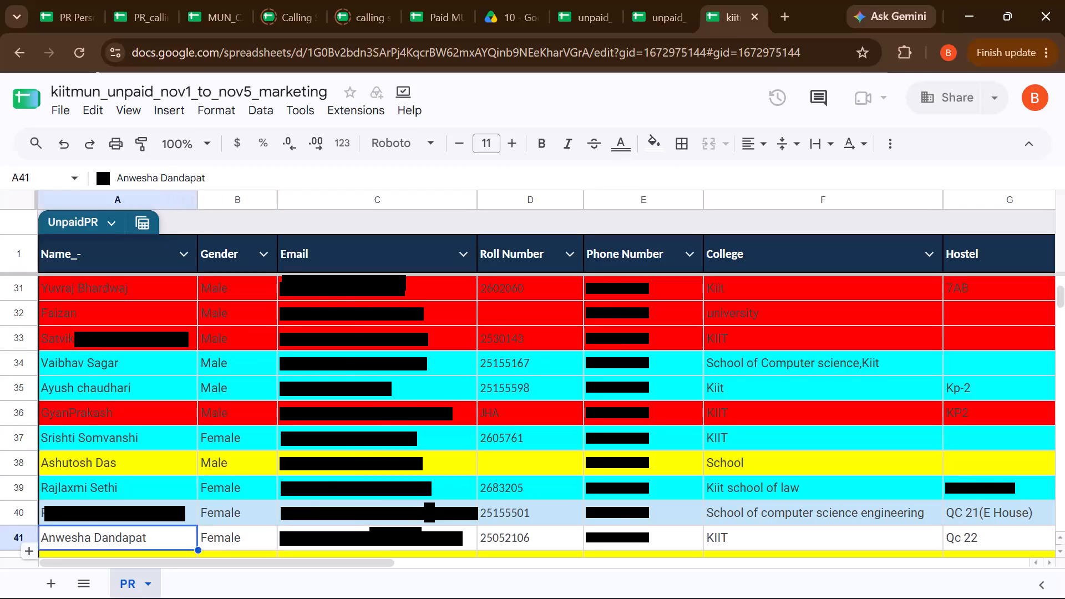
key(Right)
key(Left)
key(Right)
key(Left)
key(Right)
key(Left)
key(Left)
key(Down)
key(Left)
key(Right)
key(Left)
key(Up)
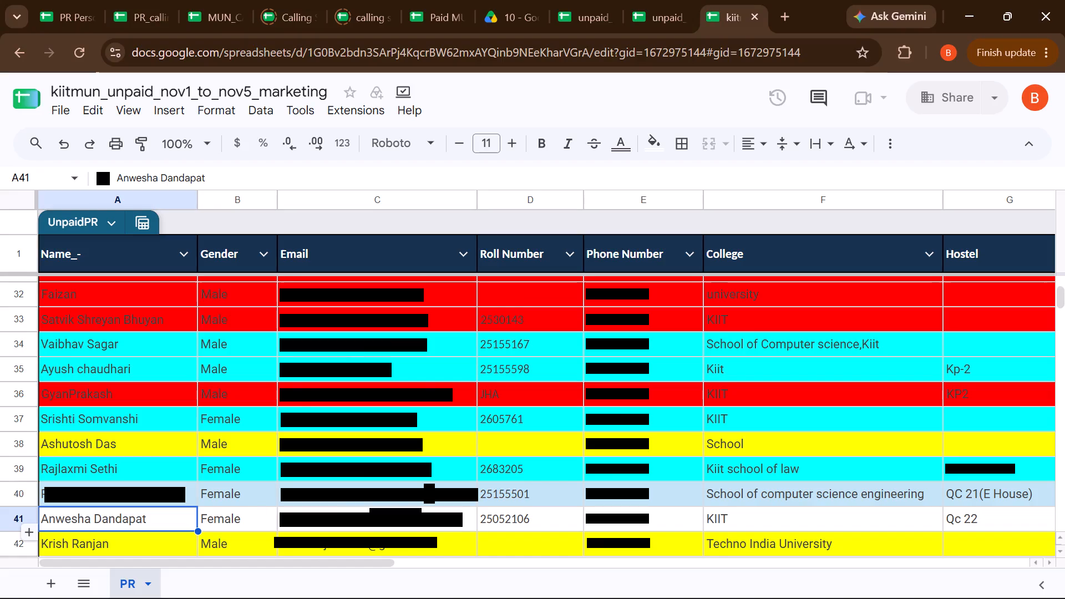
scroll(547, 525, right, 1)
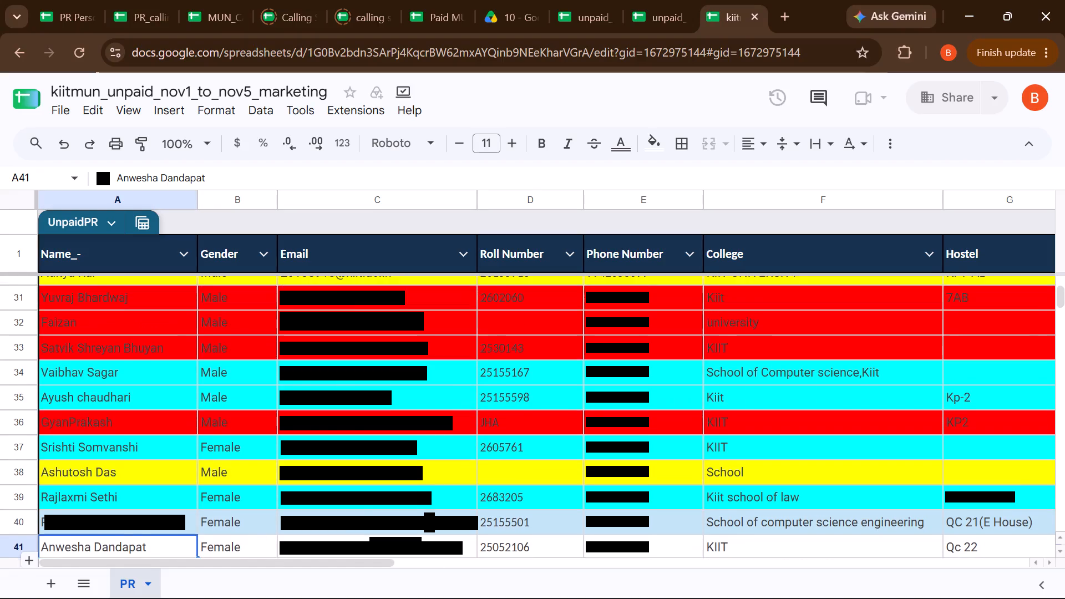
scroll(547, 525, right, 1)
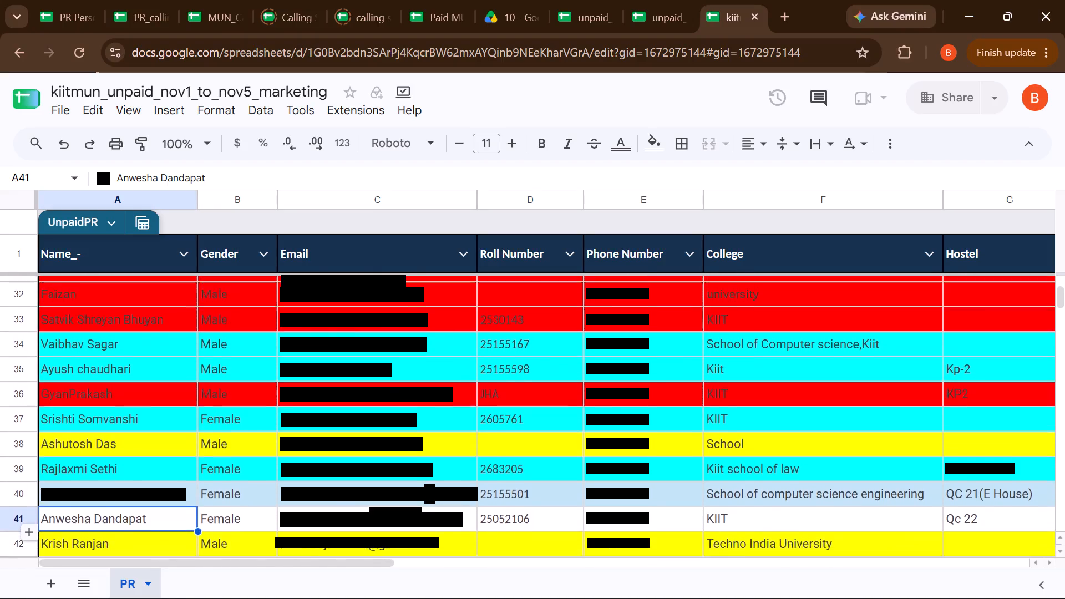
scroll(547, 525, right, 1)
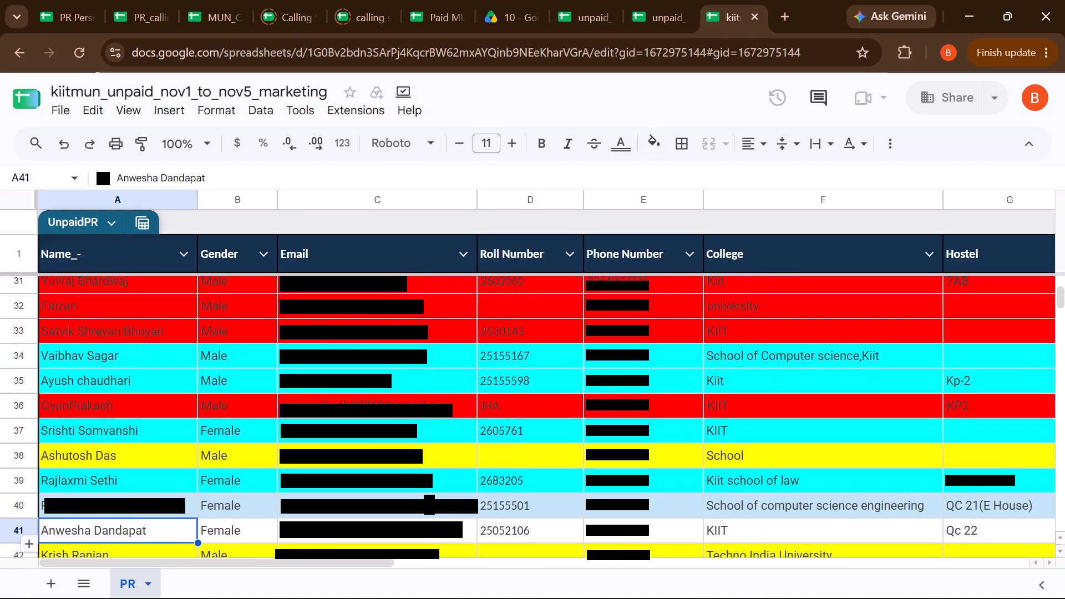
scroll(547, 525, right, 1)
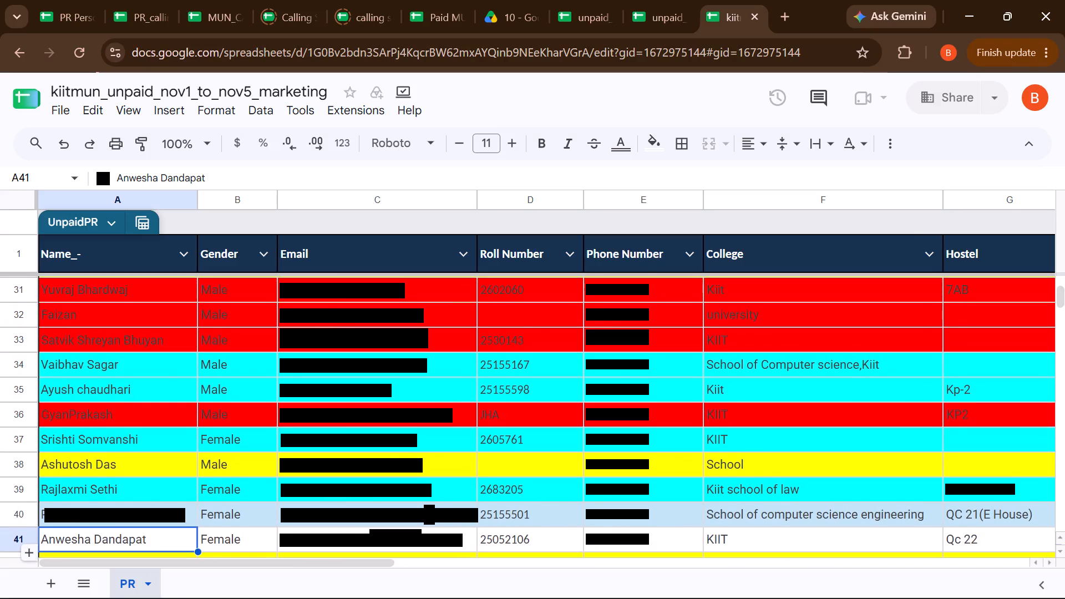
Fill the whole of row 40 with yellow.
click(15, 510)
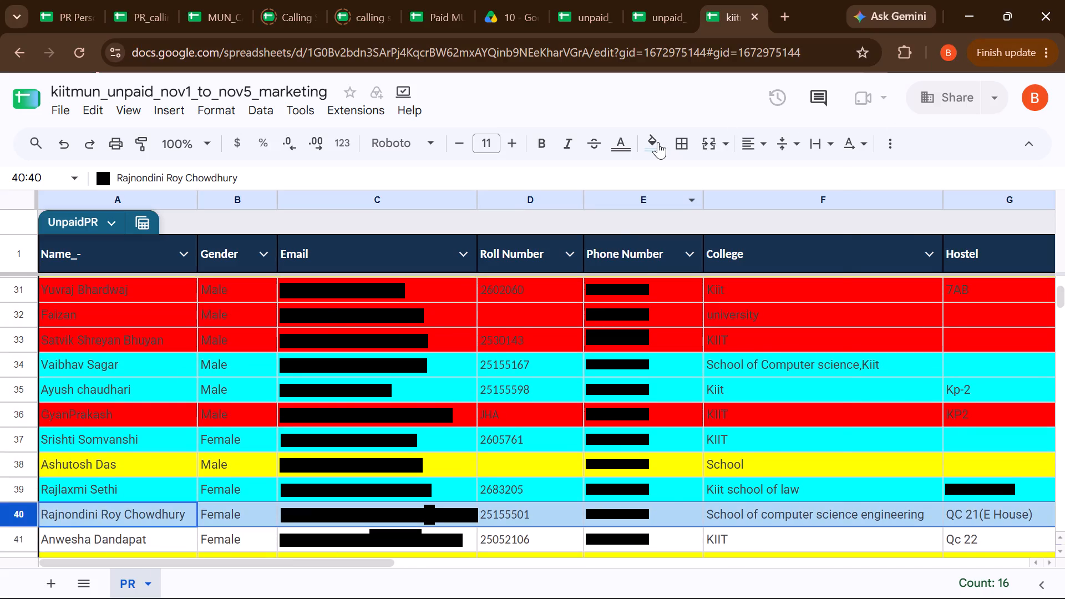
click(658, 142)
click(711, 220)
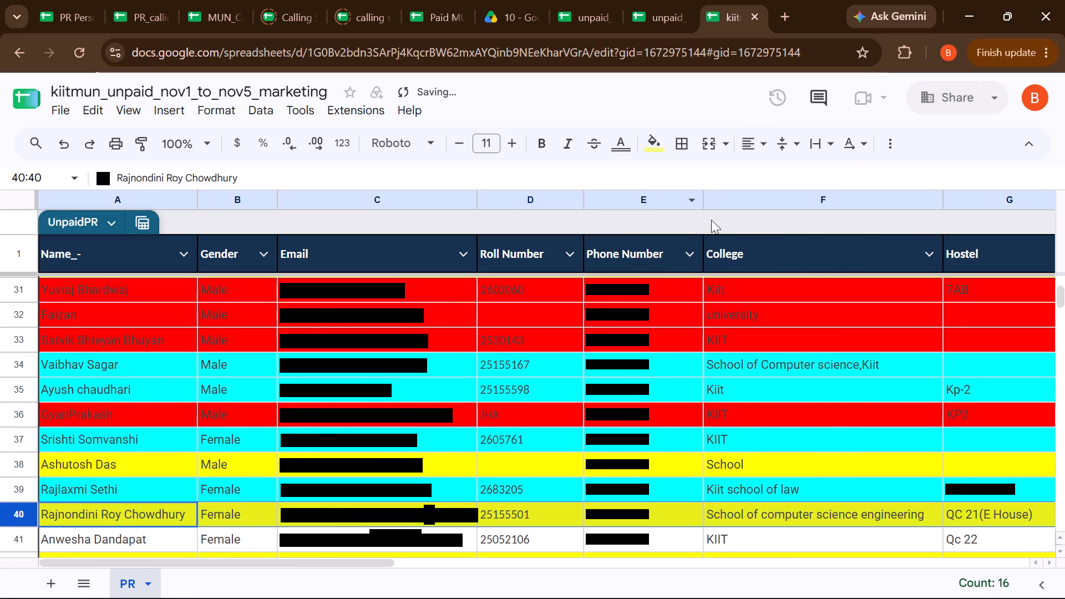
Review row 41 from the registrant's name across to the Remarks column and back to the teammate's name and gender.
click(108, 529)
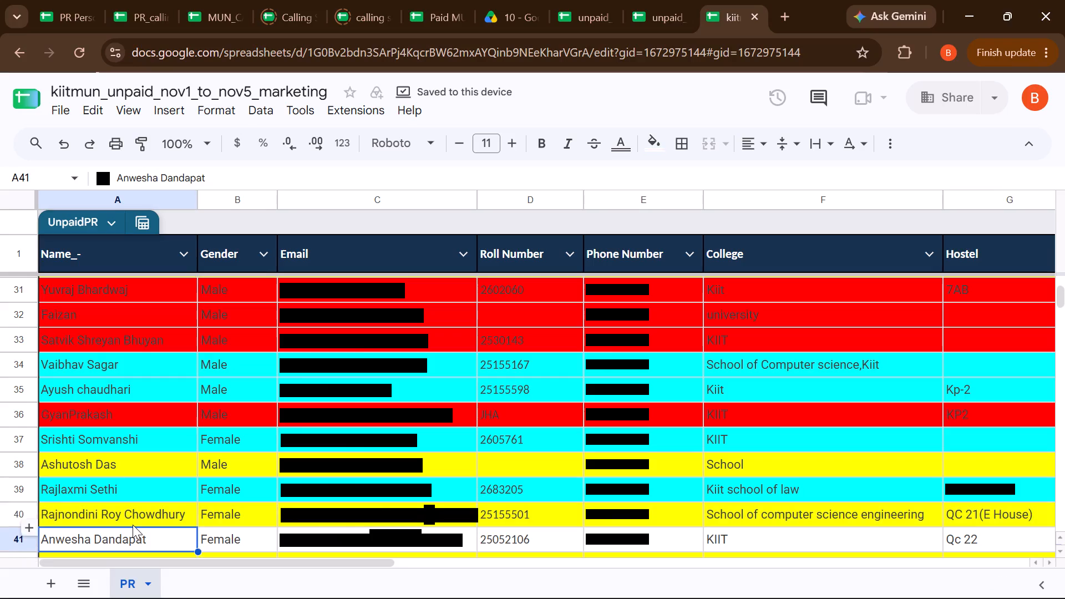
click(133, 525)
click(135, 536)
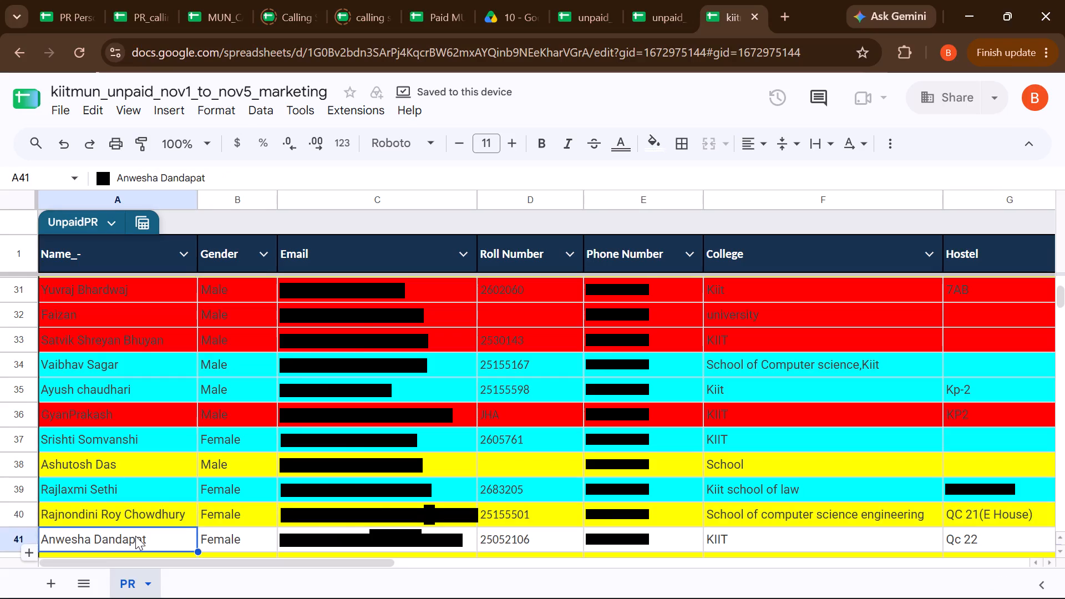
key(Right)
key(Right)
key(Right)
key(Right)
key(Right)
key(Right)
key(Right)
key(Right)
key(Right)
key(Right)
key(Right)
key(Right)
key(Right)
key(Right)
key(Right)
key(Right)
key(Right)
key(Right)
key(Right)
key(Right)
key(Left)
key(Left)
key(Left)
key(Left)
key(Left)
key(Left)
key(Left)
key(Left)
key(Left)
key(Left)
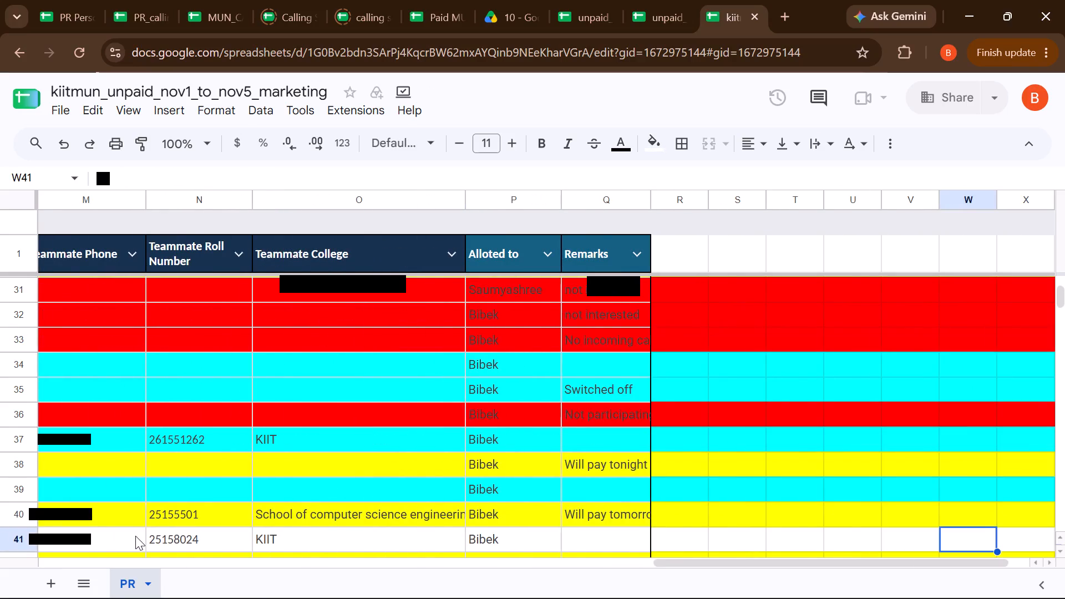
key(Left)
key(Left)
key(Right)
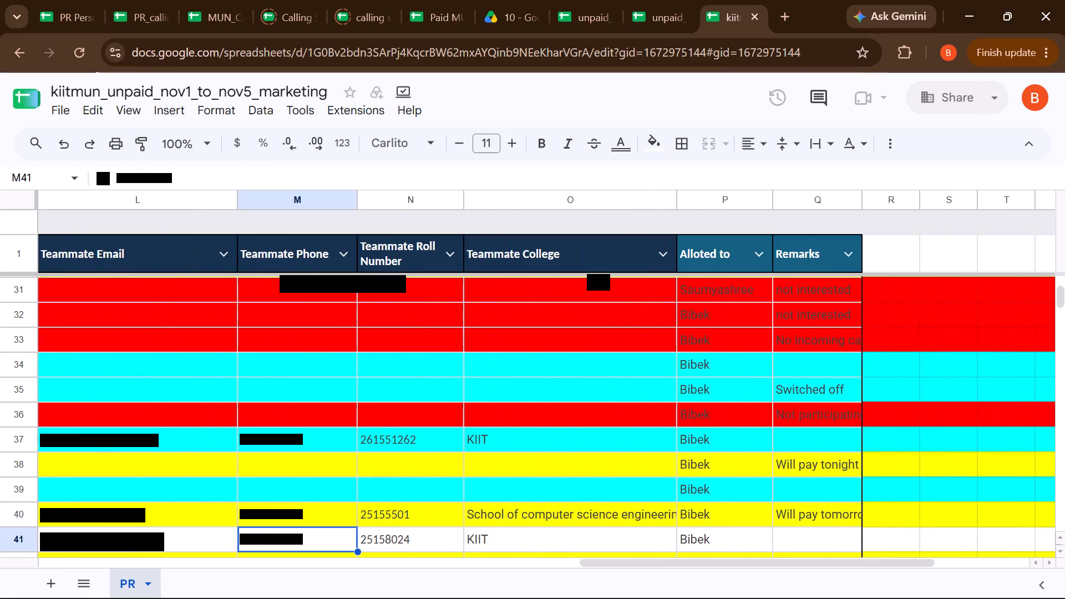
key(Left)
key(Left)
key(Left)
key(Right)
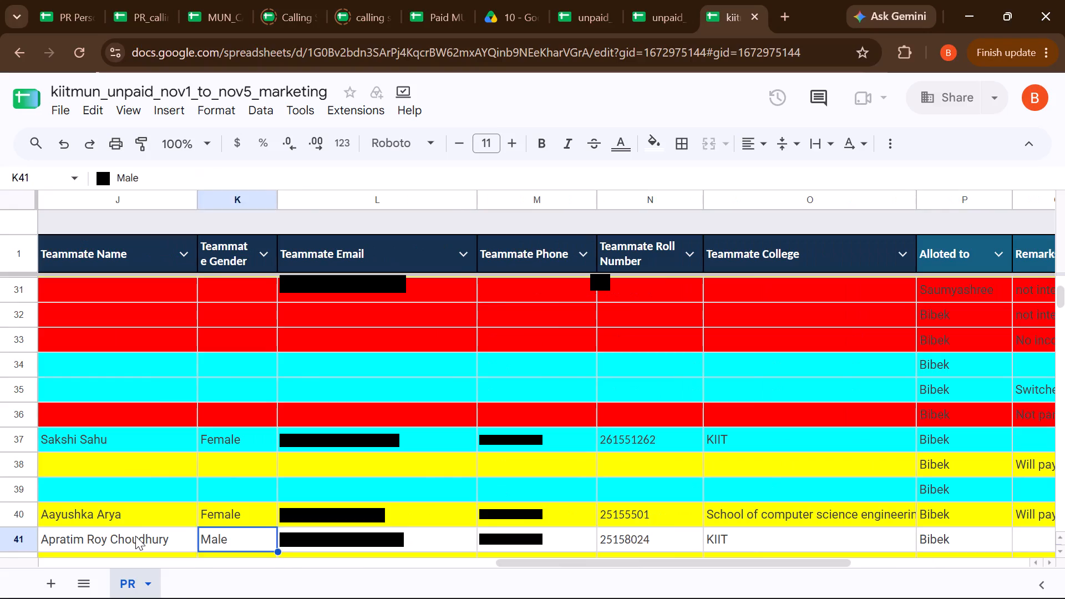
Examine the teammate's phone and roll number entries in row 41.
key(Right)
key(Right)
key(Right)
key(Left)
key(Right)
key(Left)
key(Right)
key(Left)
key(Right)
key(Left)
key(Right)
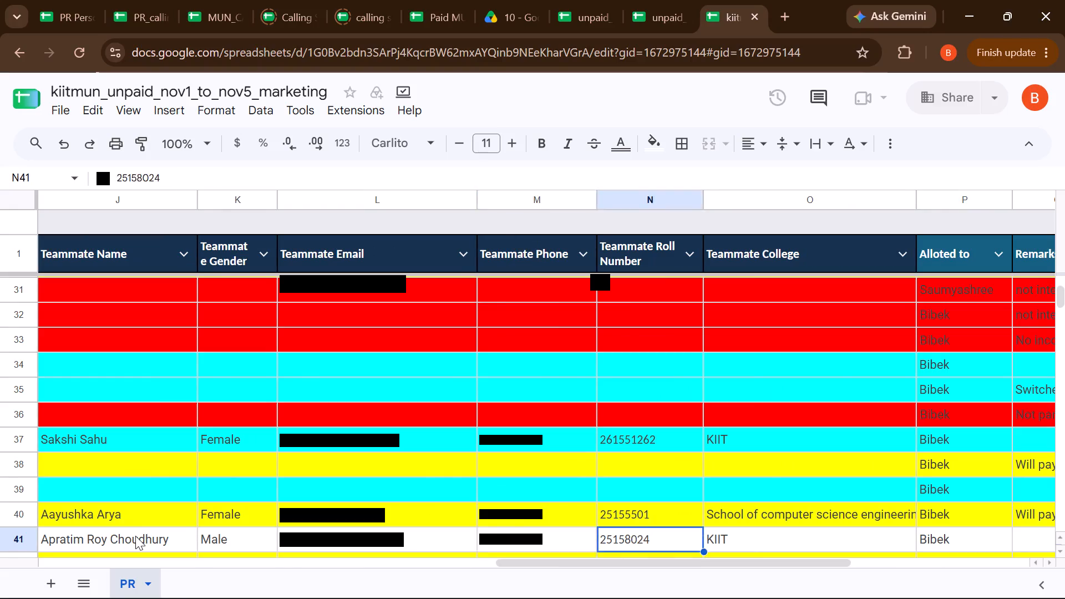
key(Left)
key(Right)
key(Left)
key(Right)
key(Left)
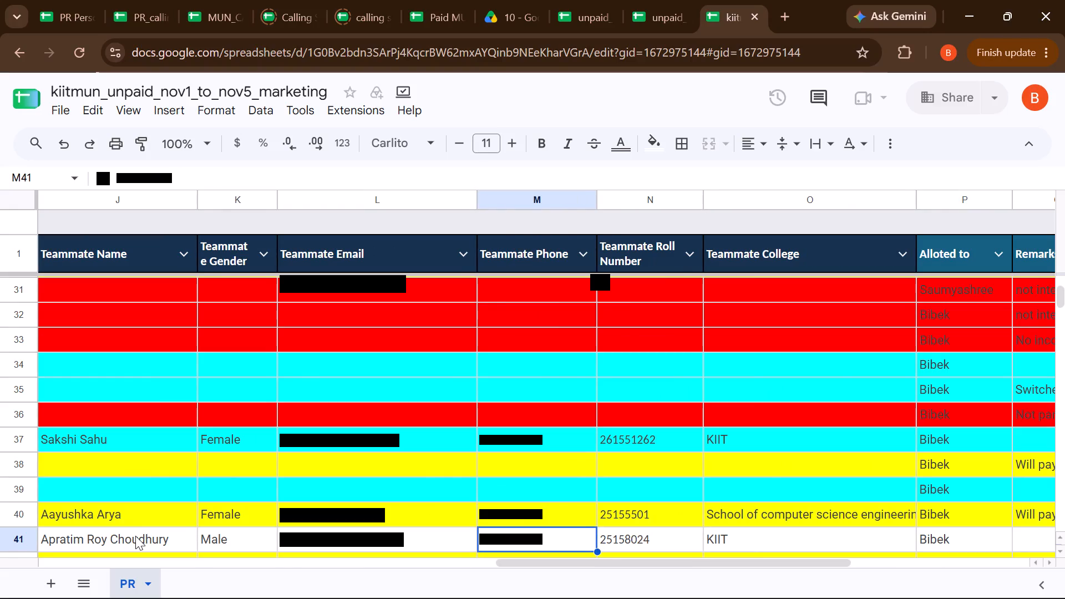
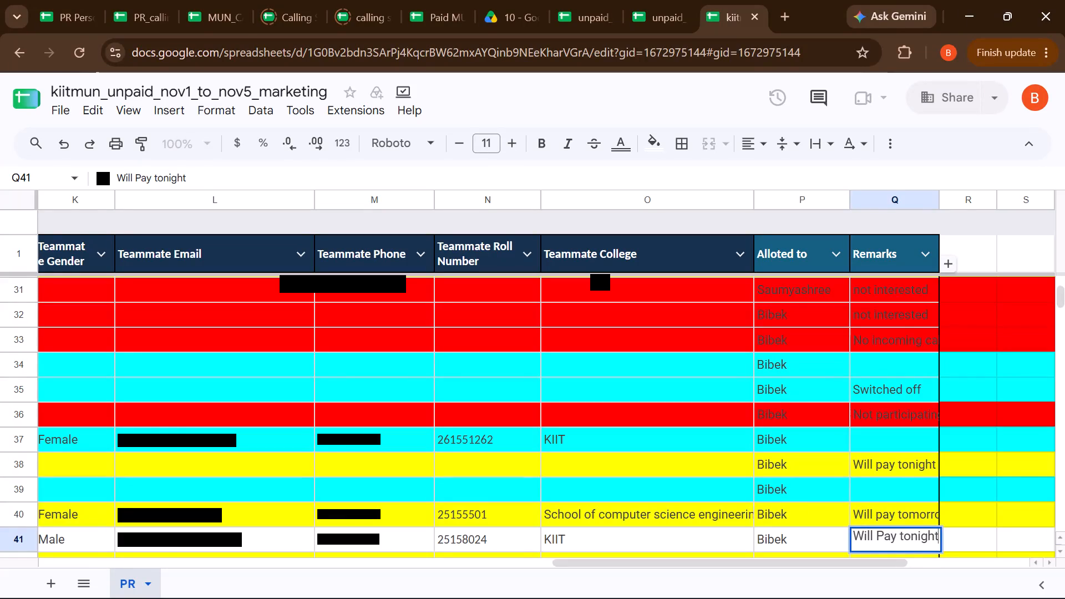
Add the date "6 Nov, " in front of "Will Pay tonight" in the Remarks cell of row 41.
key(Left)
key(Right)
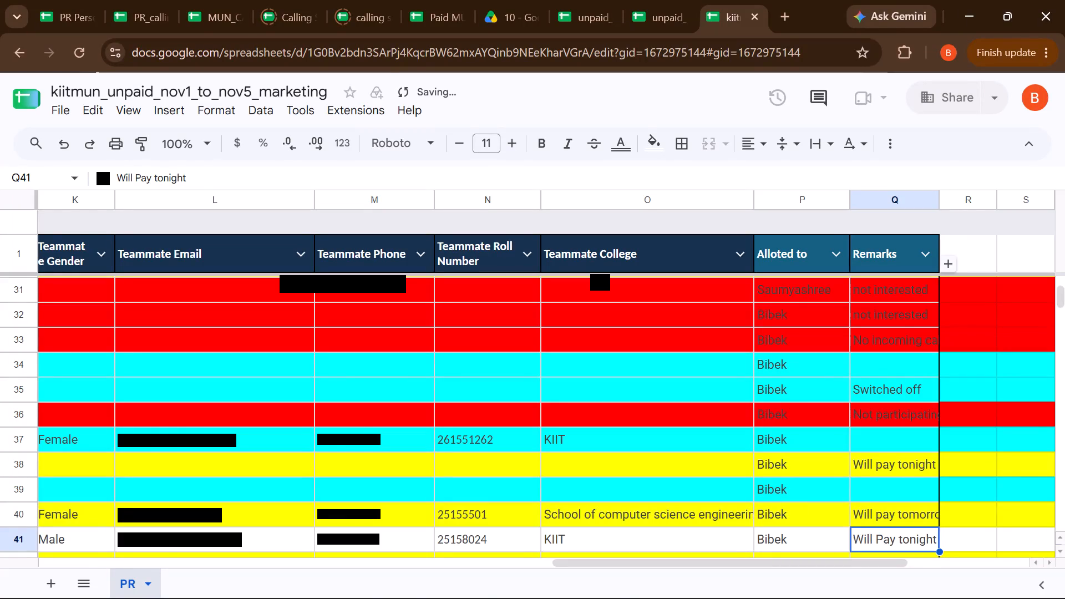
click(864, 527)
double_click(866, 532)
key(Left)
key(Left)
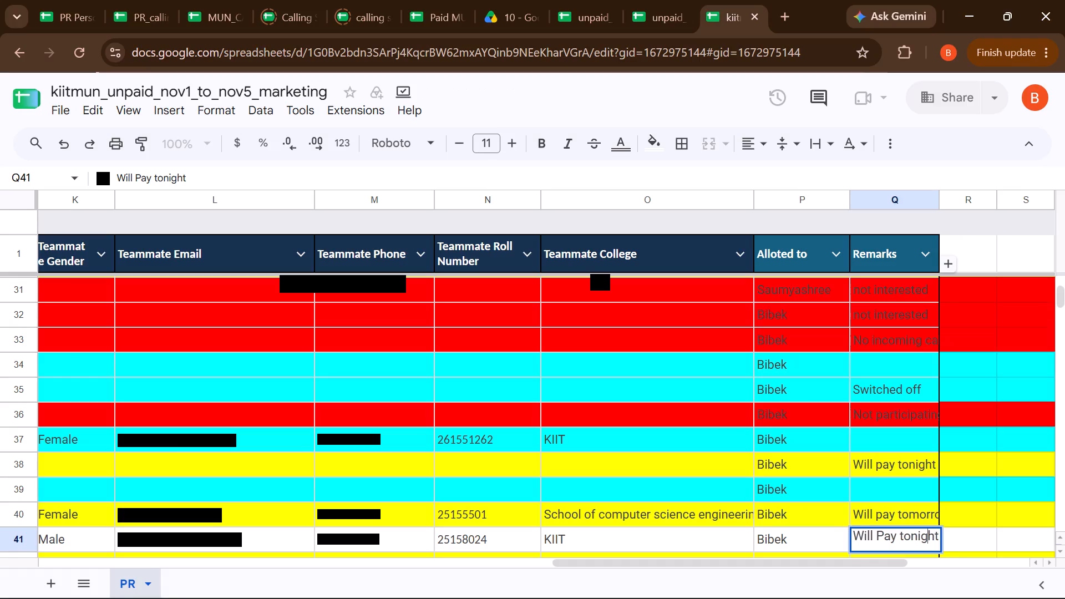
key(Left)
key(Left)
key(Left)
key(Left)
key(Left)
key(Left)
key(Left)
key(Left)
key(Left)
key(Left)
key(Left)
key(Left)
key(Left)
key(Left)
key(Left)
key(Left)
key(Left)
key(Left)
key(Left)
key(Left)
key(Left)
text(6 Nov)
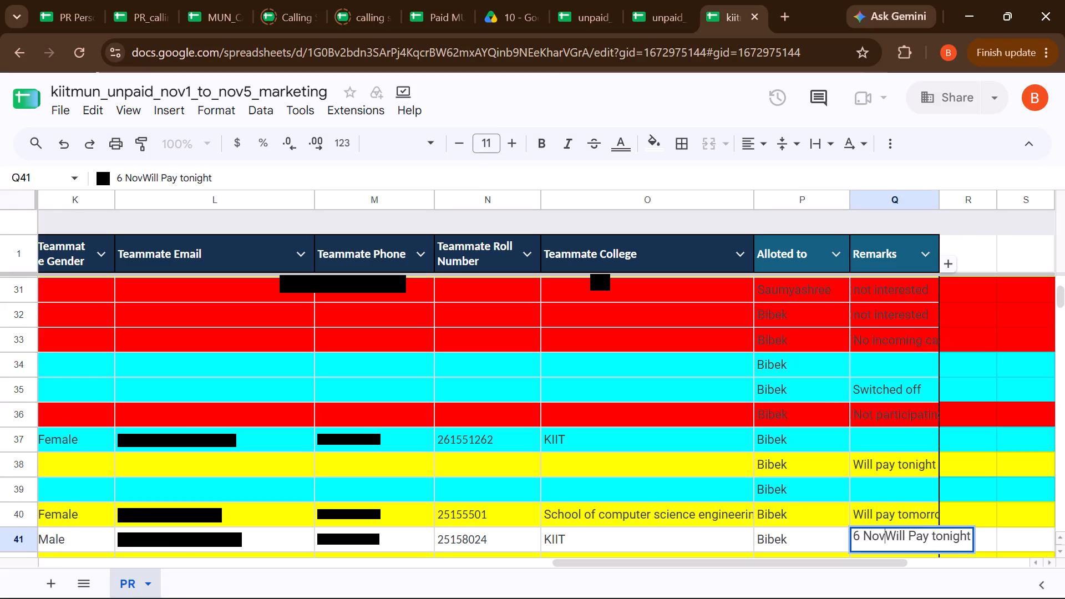
text(,)
key(space)
key(Return)
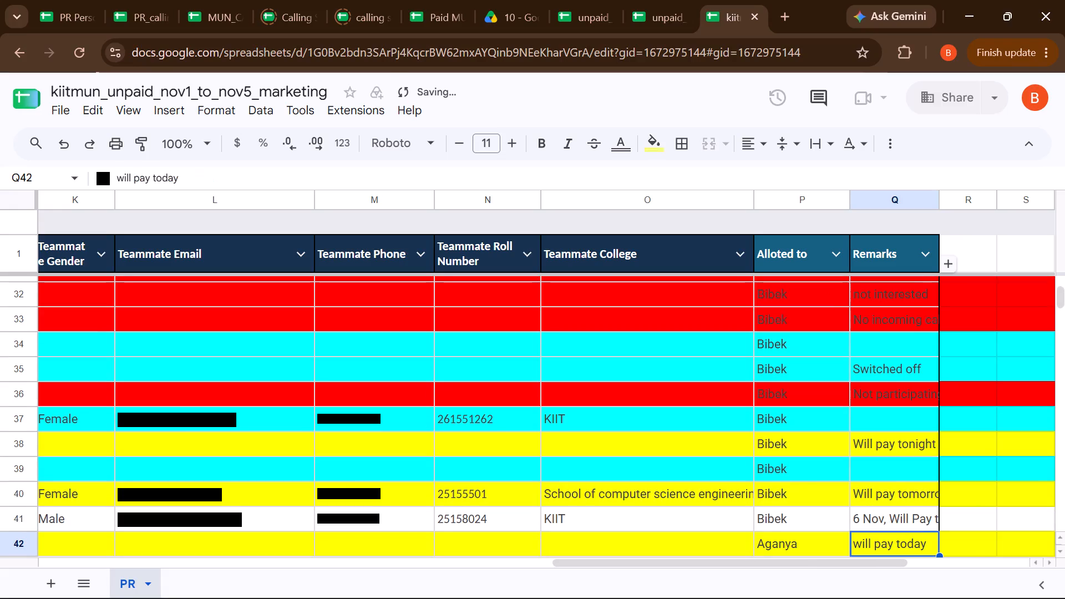
click(904, 530)
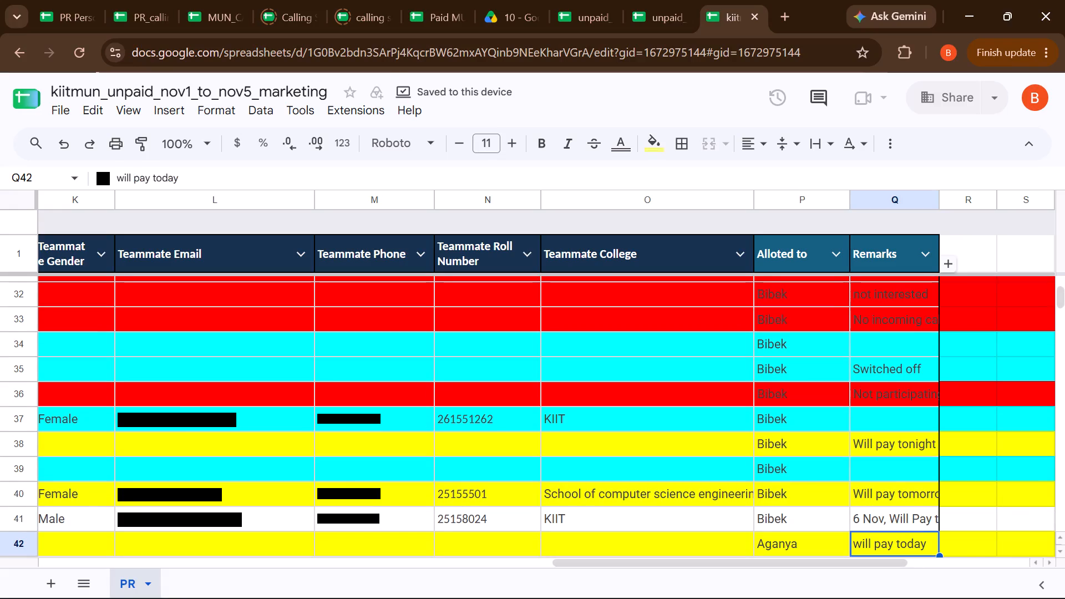
Fill the whole of row 41 with yellow.
click(23, 516)
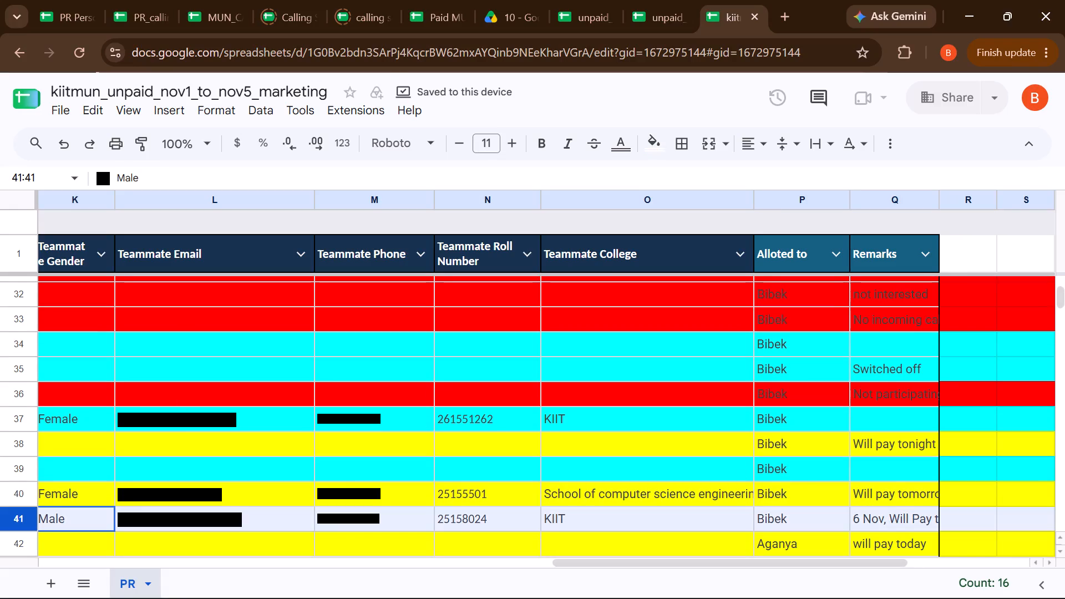
click(654, 146)
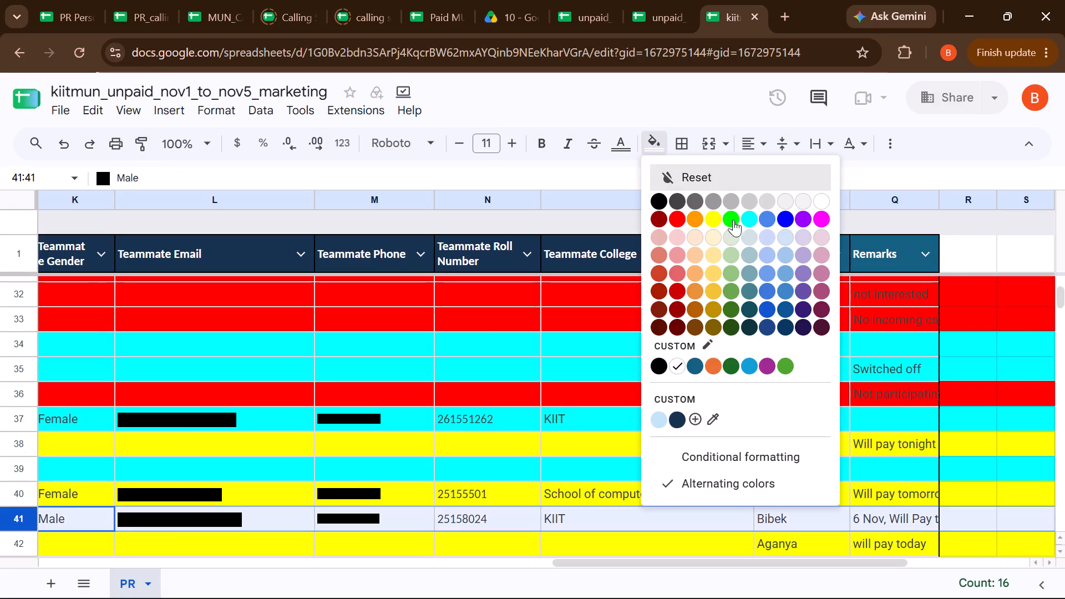
click(707, 219)
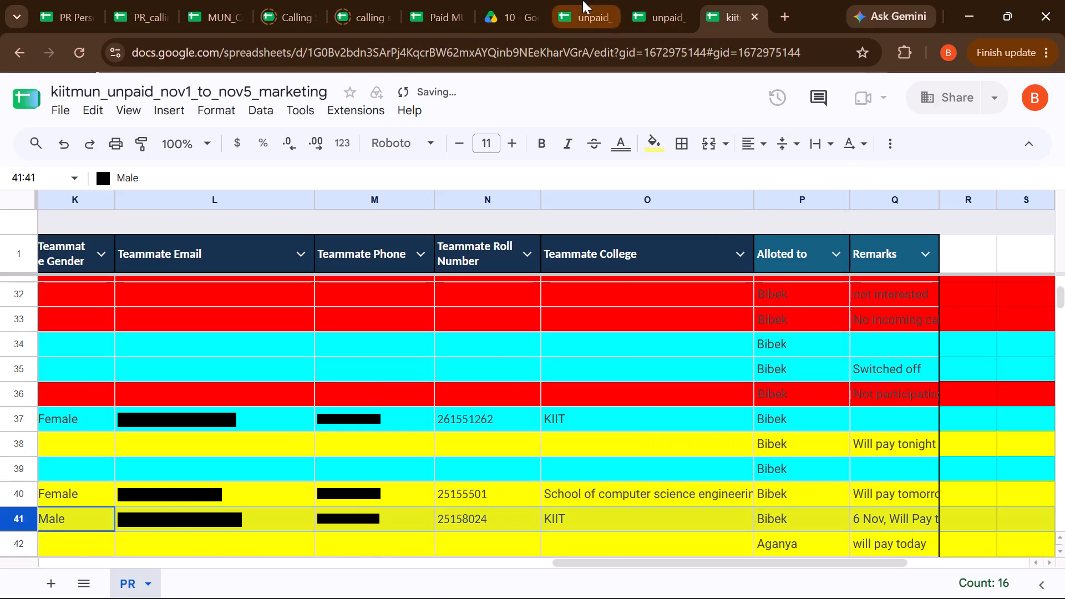
Switch to unpaid_marketing_outreach briefly, then to unpaid_marketing_teams_latest, and examine the Follow-up Date and Remarks entries around row 502.
click(582, 0)
scroll(485, 314, right, 2)
scroll(485, 314, up, 3)
scroll(485, 314, right, 1)
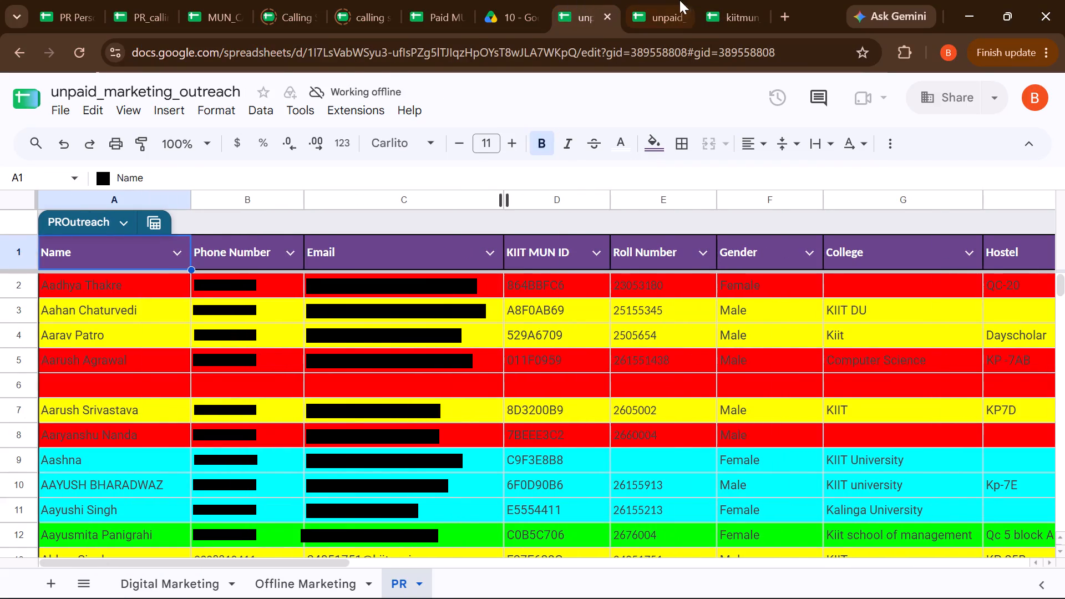
click(665, 0)
scroll(486, 399, down, 2)
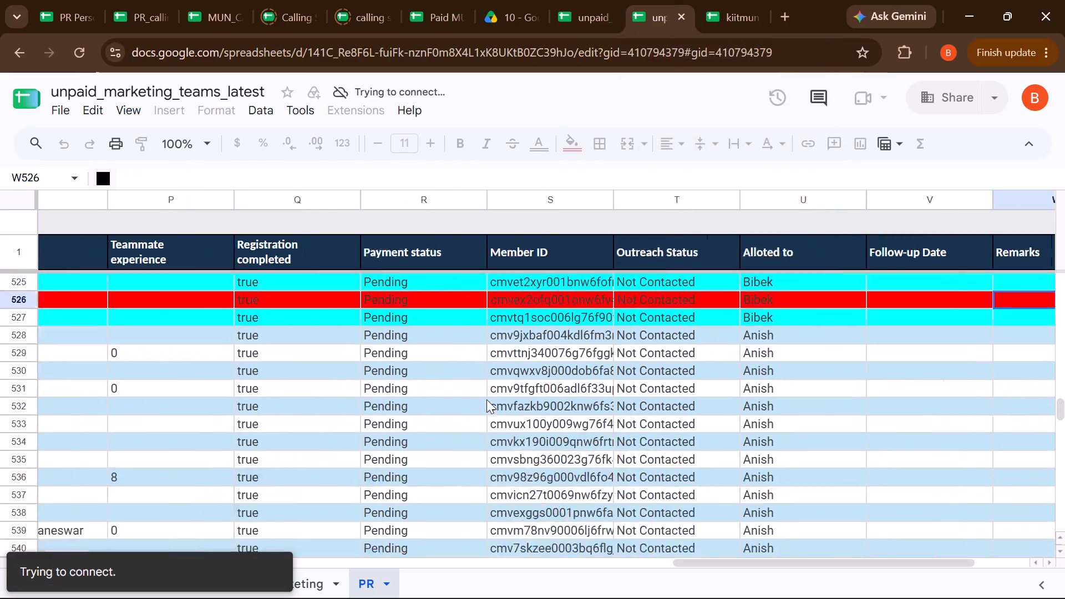
scroll(486, 399, down, 1)
scroll(486, 399, up, 5)
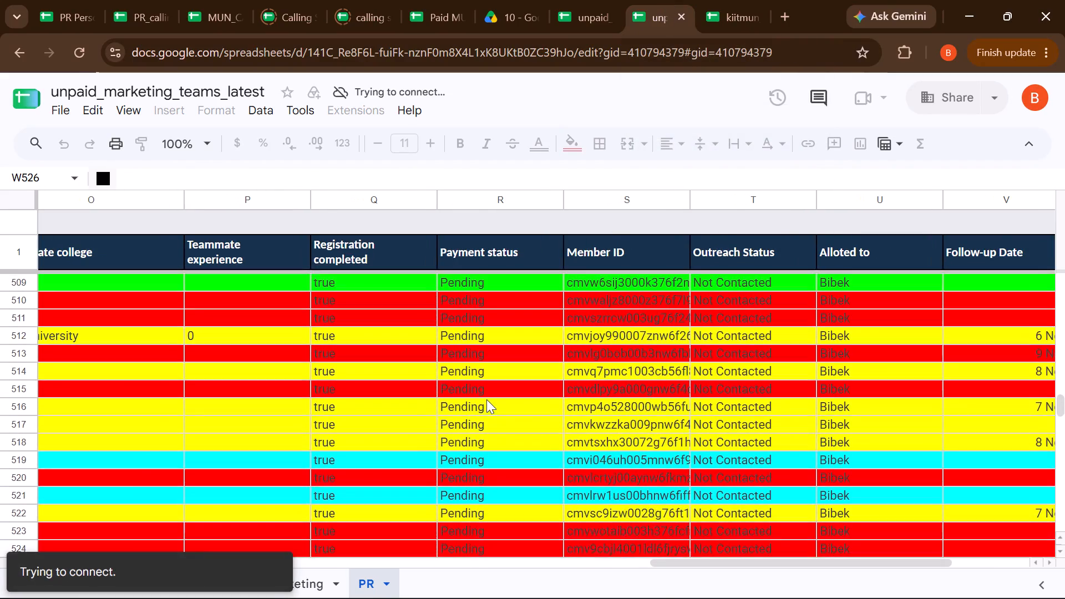
scroll(486, 399, up, 5)
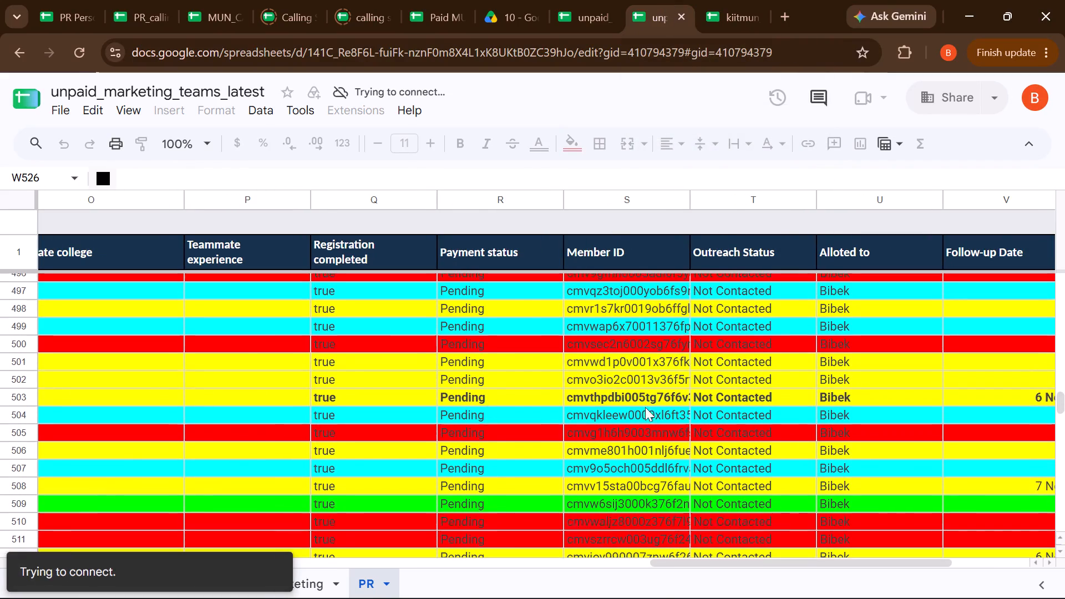
click(852, 382)
key(Right)
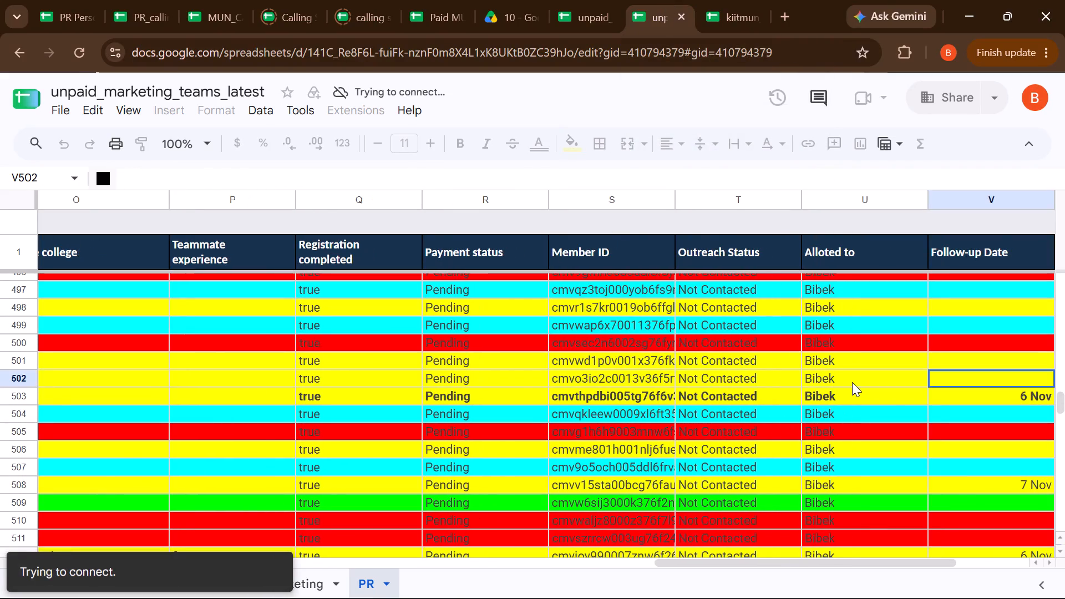
key(Right)
key(Right)
key(Left)
key(Left)
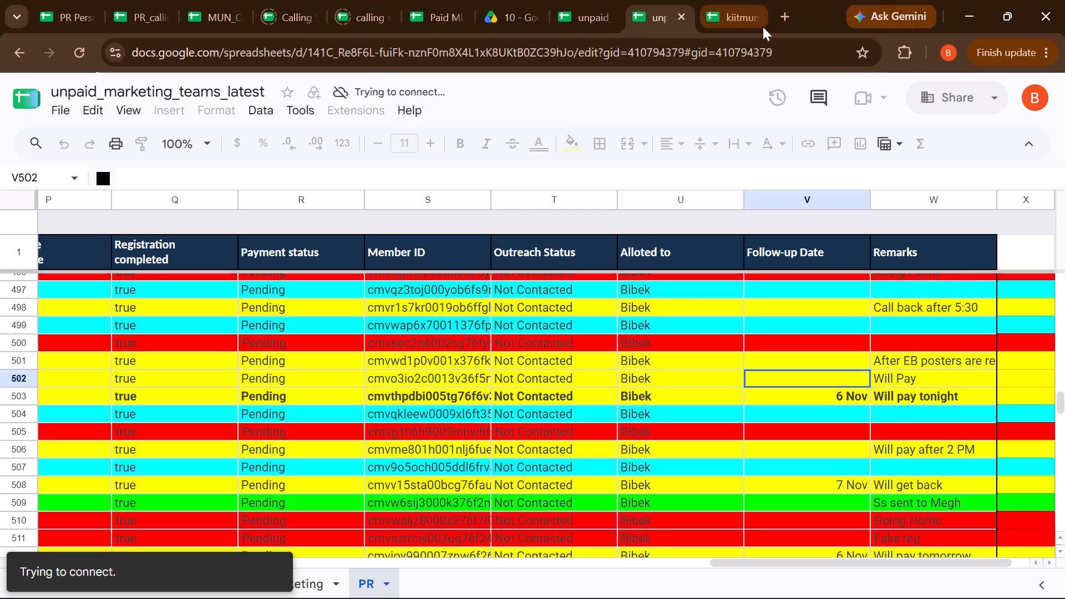
Check the Alloted to and Remarks entries around row 40 of kiitmun_unpaid_nov1_to_nov5_marketing, and return to unpaid_marketing_teams_latest.
click(736, 26)
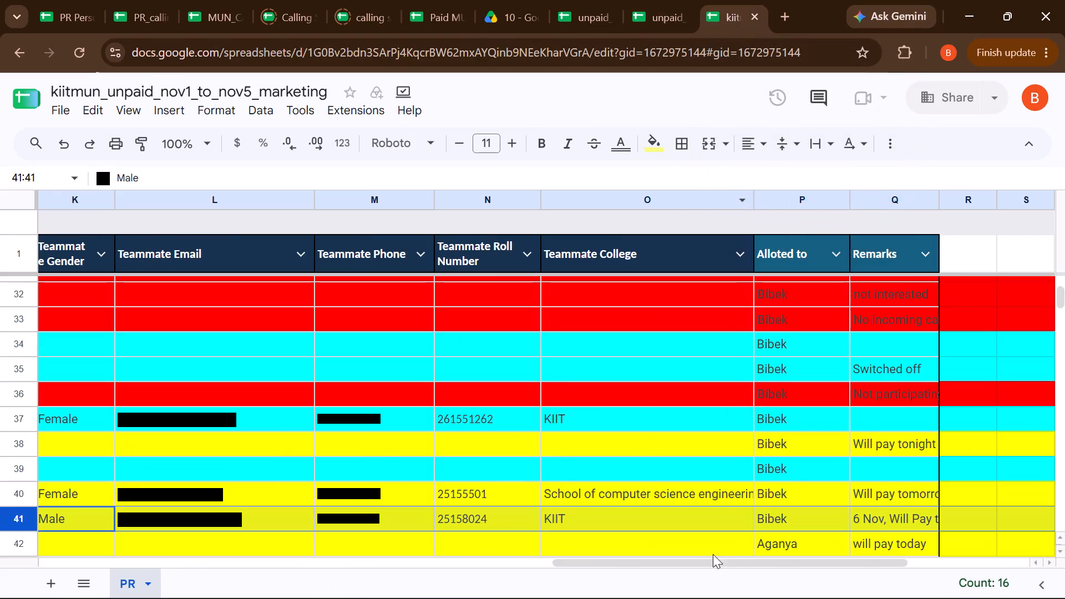
click(794, 484)
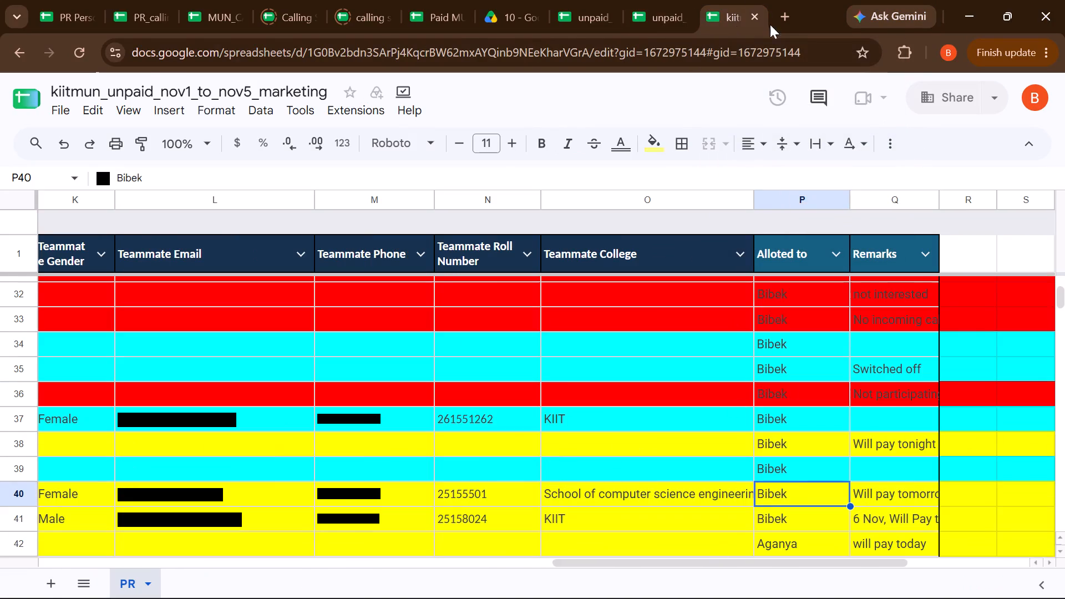
click(644, 0)
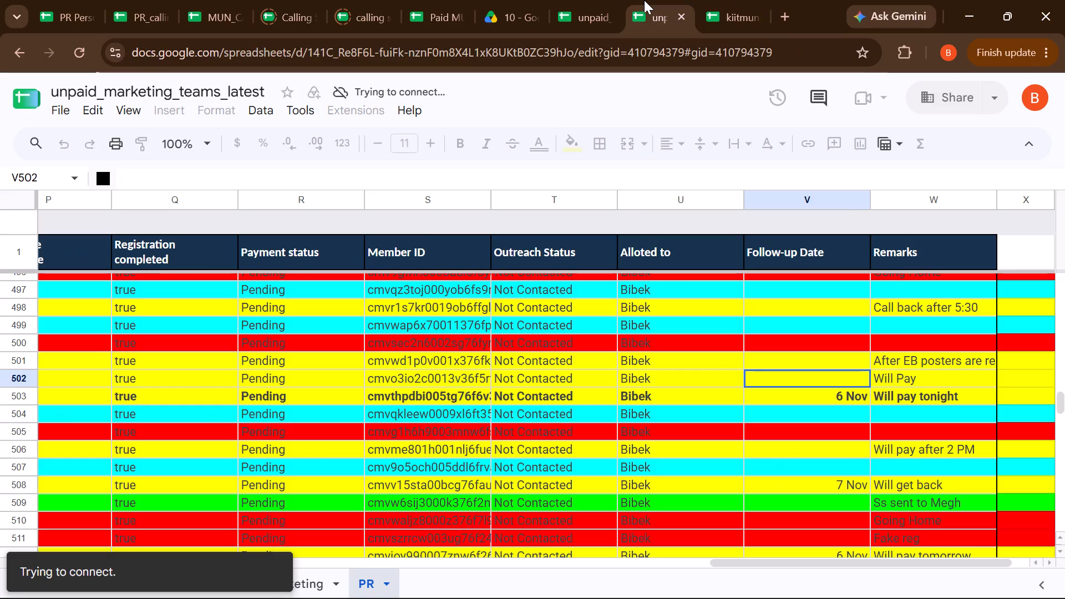
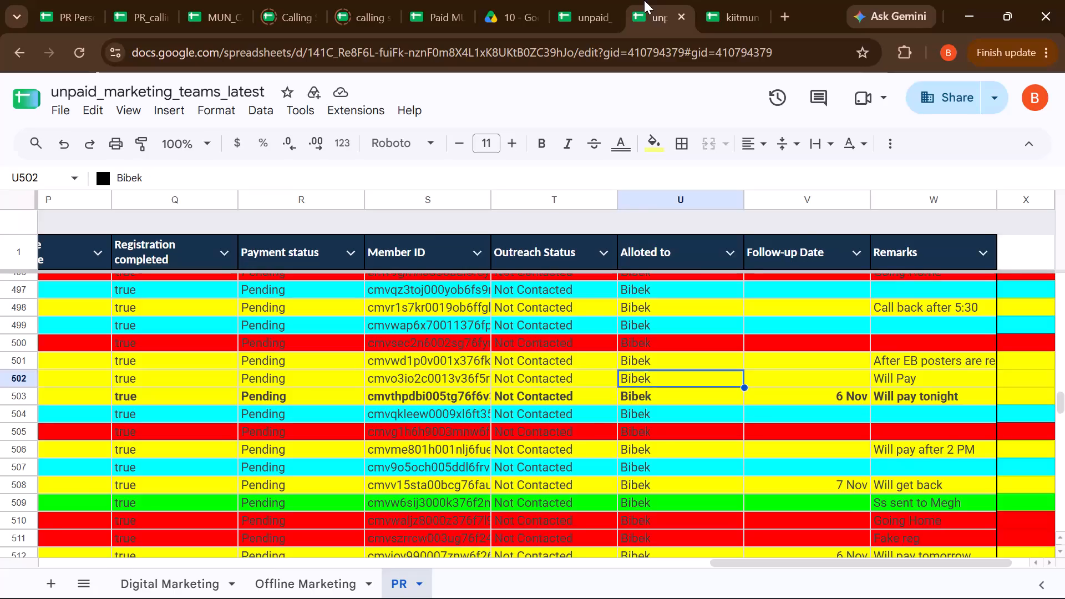
Examine the row 502 registrant's entries, from the Follow-up Date and Remarks columns back across to the Name and KIIT MUN ID.
key(Right)
key(Right)
key(Right)
key(Right)
key(Left)
key(Left)
key(Left)
key(Left)
key(Left)
key(Left)
key(Left)
key(Left)
key(Left)
key(Left)
key(Left)
key(Left)
key(Left)
key(Left)
key(Left)
key(Left)
key(Left)
key(Left)
key(Left)
key(Left)
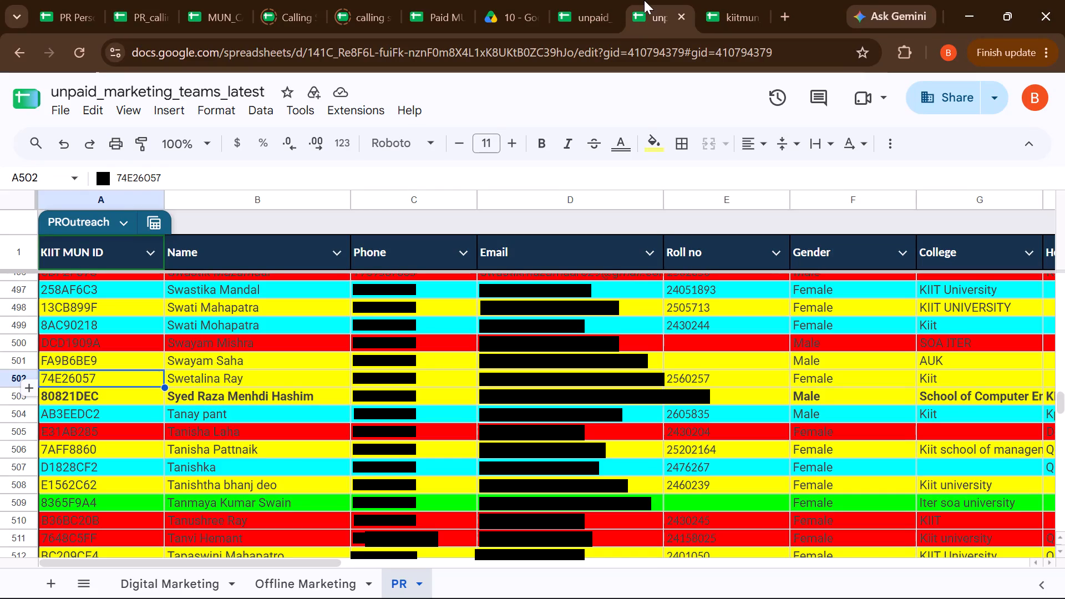
Examine the allotment, Follow-up Date and Remarks entries for row 502 of the PR sheet.
key(Right)
key(Right)
key(Right)
key(Right)
key(Right)
key(Right)
key(Right)
key(Right)
key(Right)
key(Right)
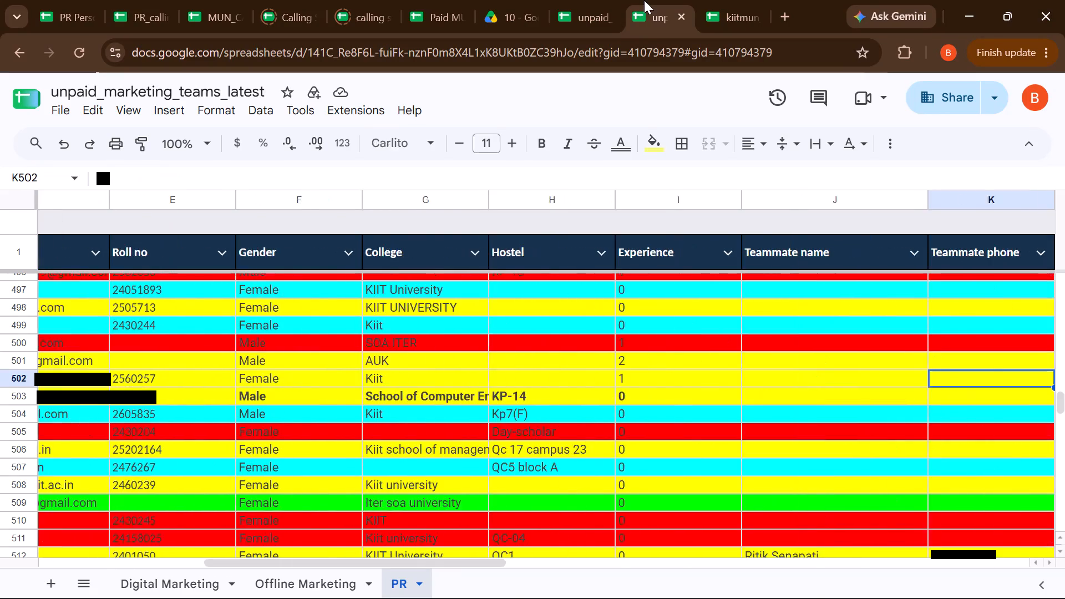
key(Right)
key(Right)
key(Right)
key(Right)
key(Right)
key(Right)
key(Right)
key(Right)
key(Right)
key(Right)
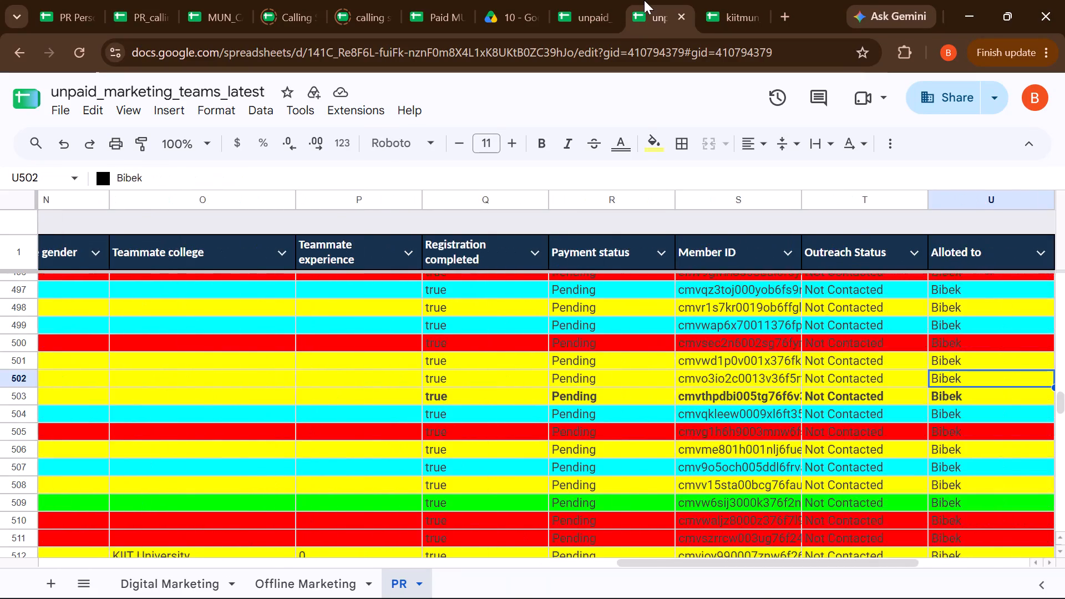
key(Right)
key(Right)
key(Right)
key(Right)
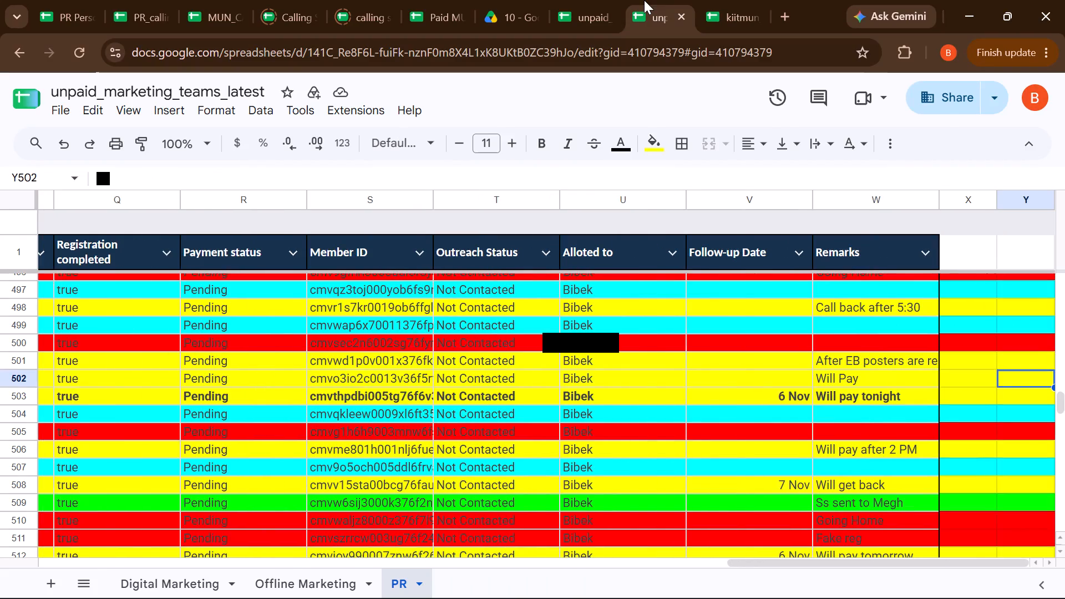
key(Left)
key(Left)
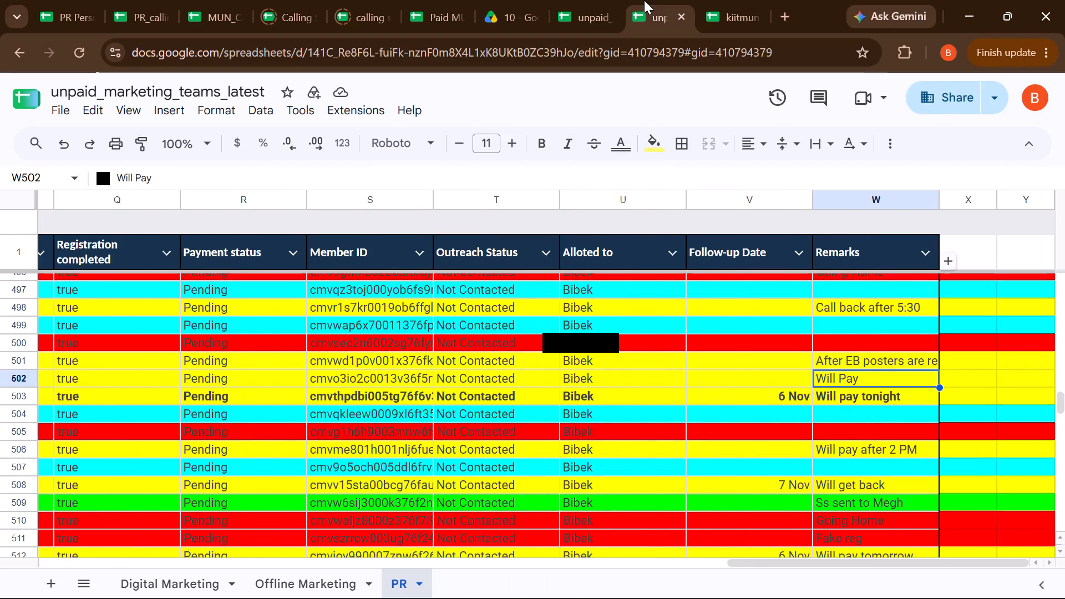
Return to the KIIT MUN ID of row 502 and review that registrant's name and contact details.
key(Left)
key(Left)
key(Left)
key(Left)
key(Left)
key(Left)
key(Left)
key(Left)
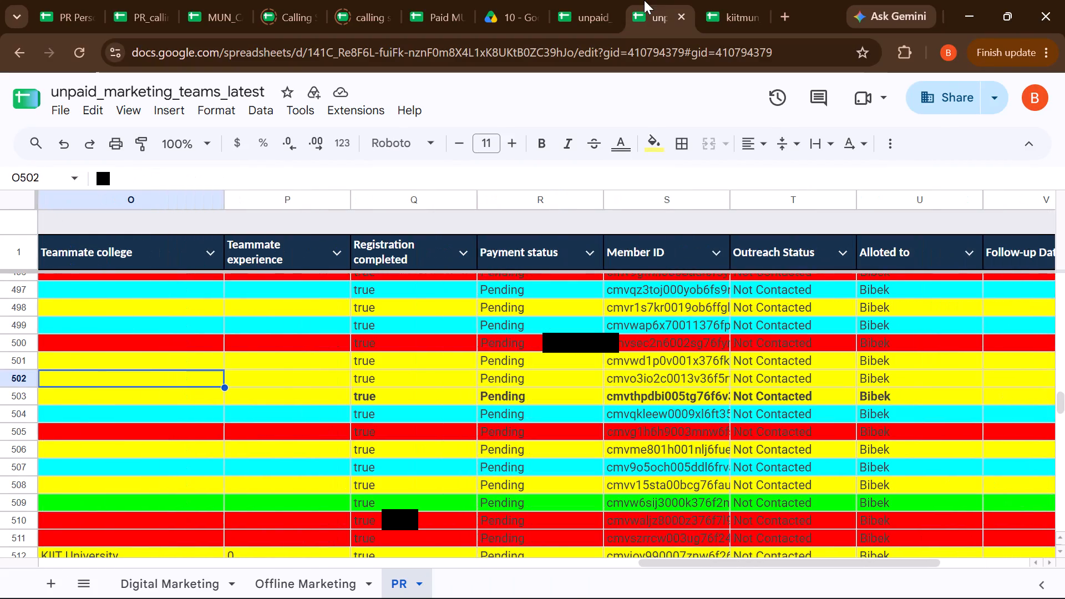
key(Left)
key(Left)
key(Left)
key(Left)
key(Left)
key(Left)
key(Left)
key(Left)
key(Left)
key(Left)
key(Left)
key(Left)
key(Left)
key(Left)
key(Left)
key(Left)
key(Left)
key(Left)
key(Left)
key(Left)
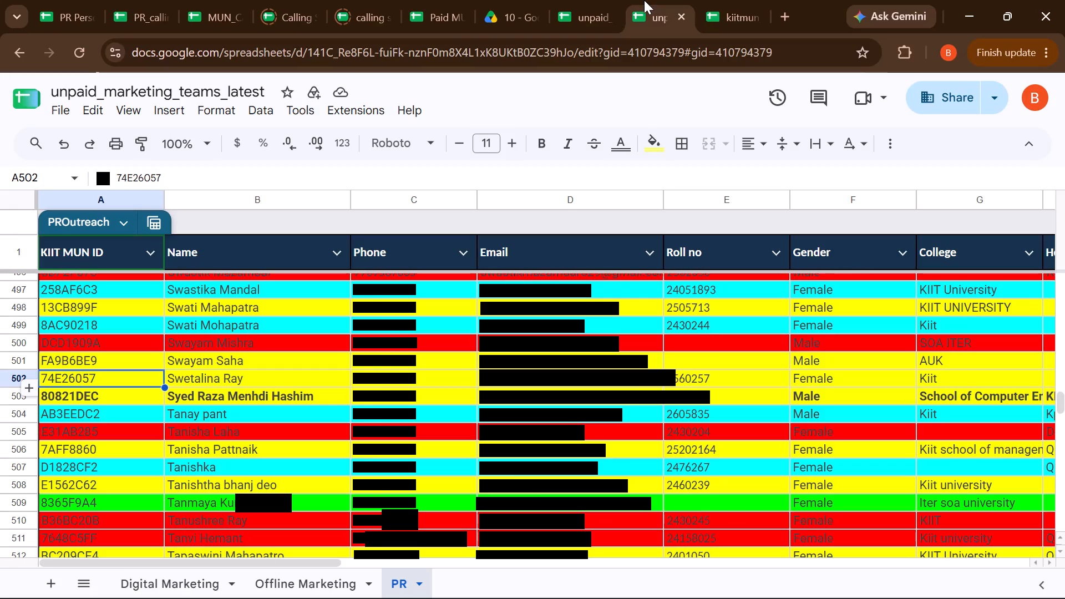
key(Right)
key(Left)
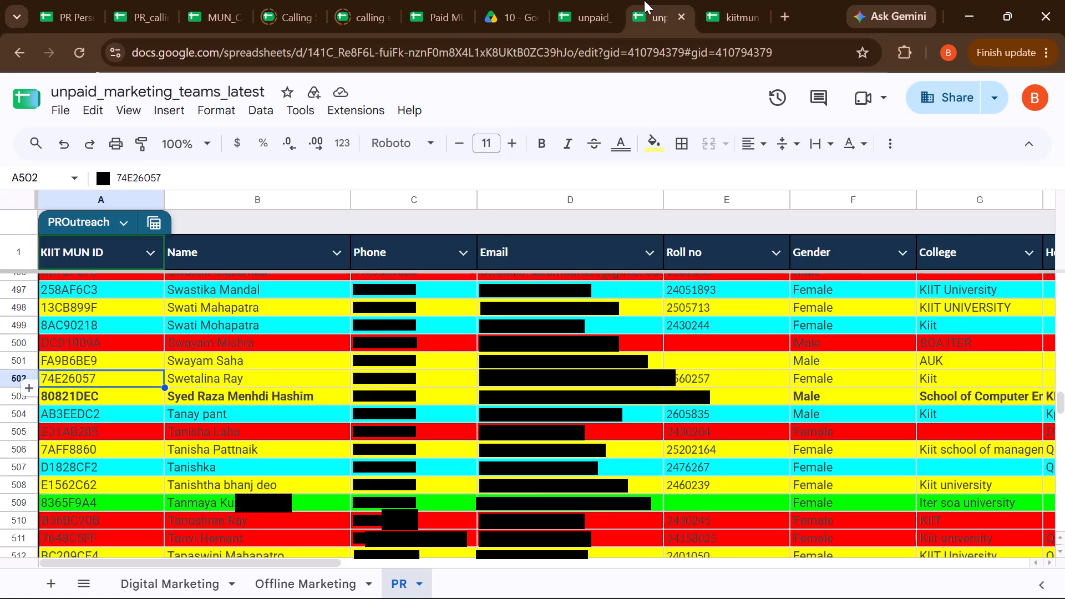
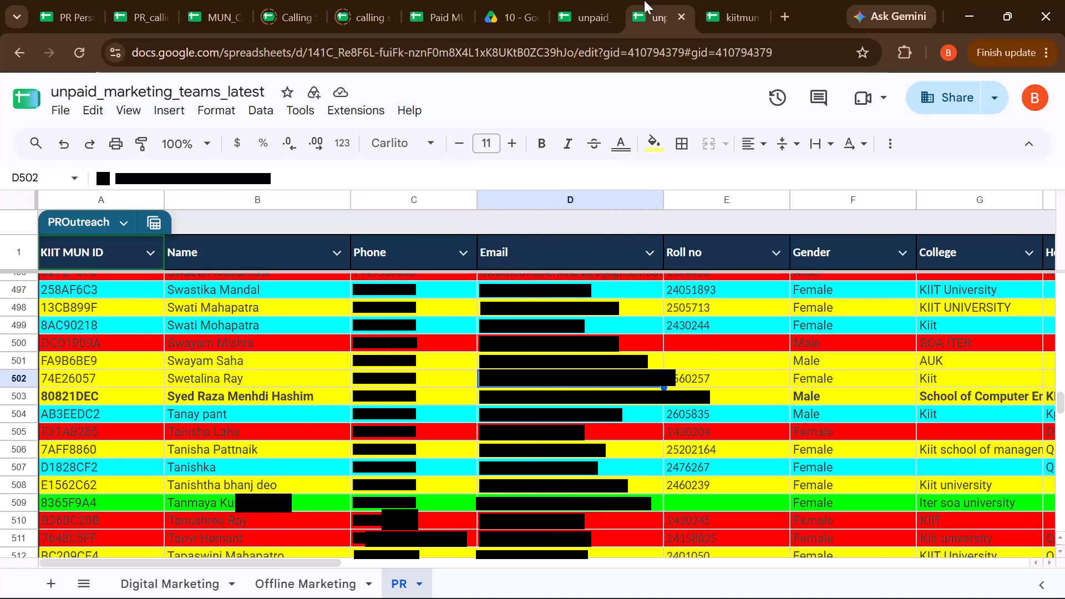
Examine the allotment, Follow-up Date and Remarks entries for row 502 of the PR sheet.
key(Right)
key(Right)
key(Right)
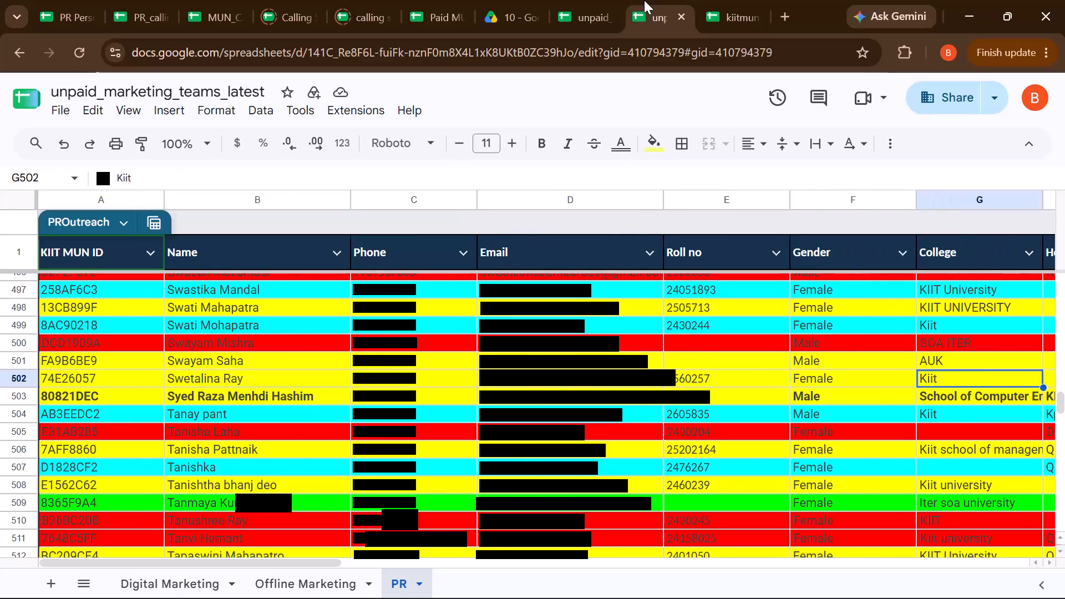
key(Right)
key(Right)
key(Right)
key(Right)
key(Right)
key(Right)
key(Right)
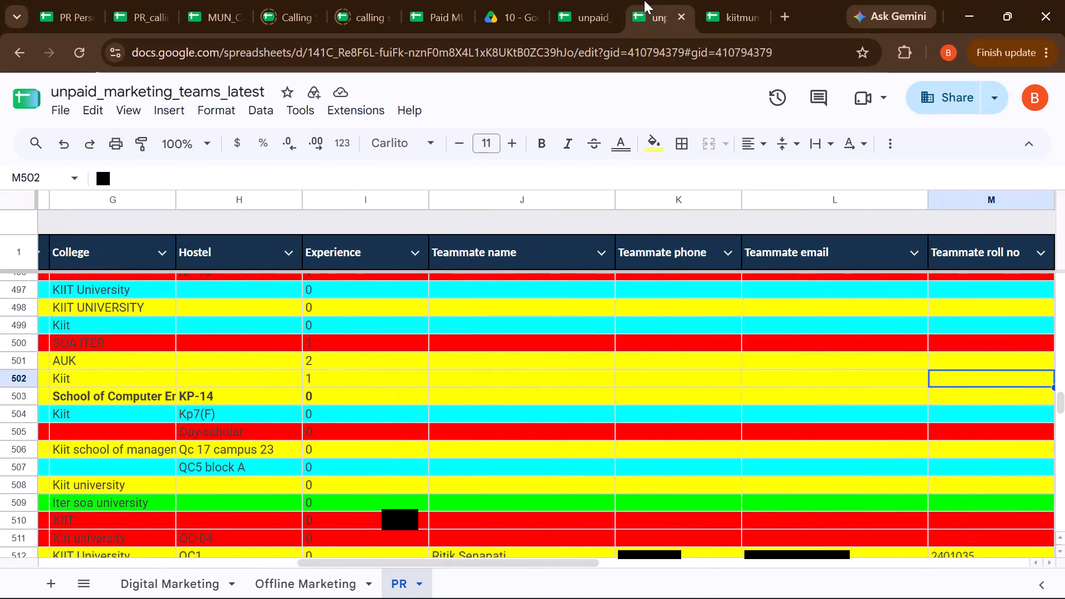
key(Right)
key(Right)
key(Right)
key(Right)
key(Right)
key(Right)
key(Right)
key(Right)
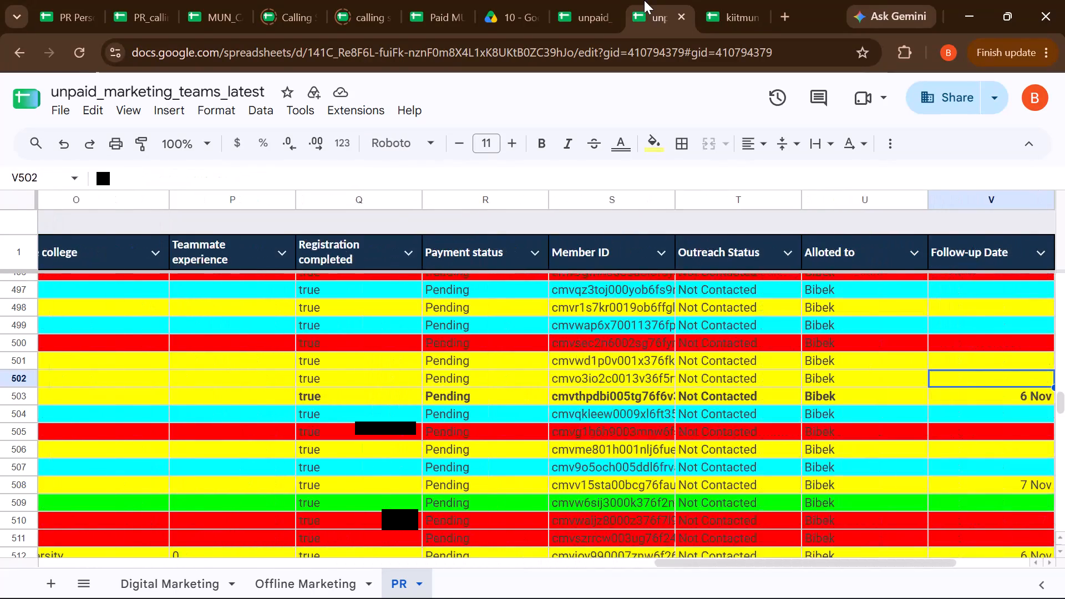
key(Right)
key(Right)
key(Left)
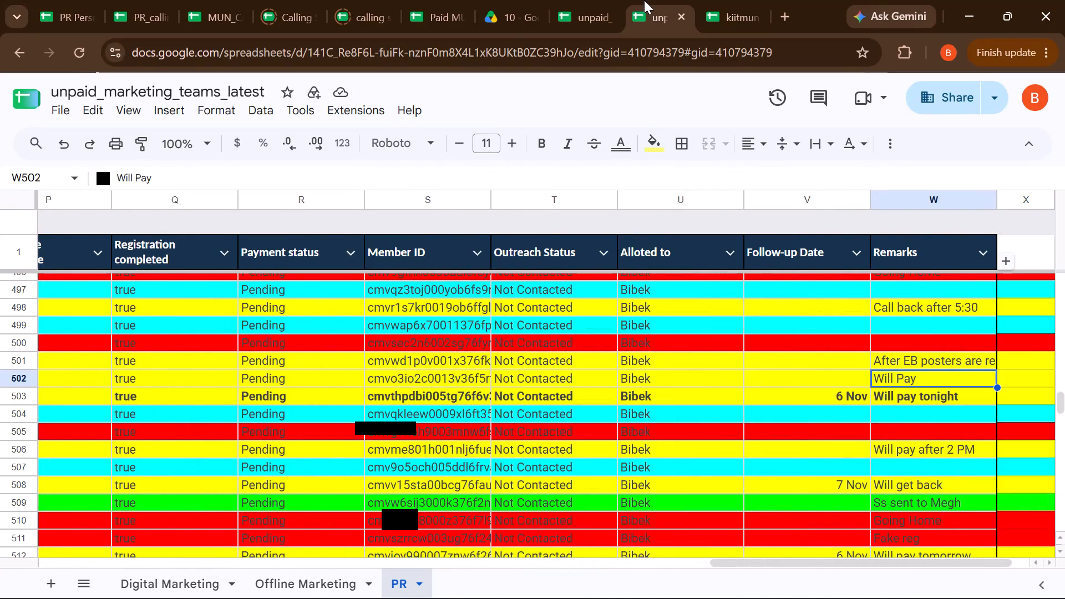
key(Left)
key(Right)
Return to the start of row 502 and recheck that registrant's name and contact details.
key(Left)
key(Left)
key(Left)
key(Left)
key(Left)
key(Left)
key(Left)
key(Left)
key(Left)
key(Left)
key(Left)
key(Left)
key(Left)
key(Left)
key(Left)
key(Left)
key(Left)
key(Left)
key(Left)
key(Left)
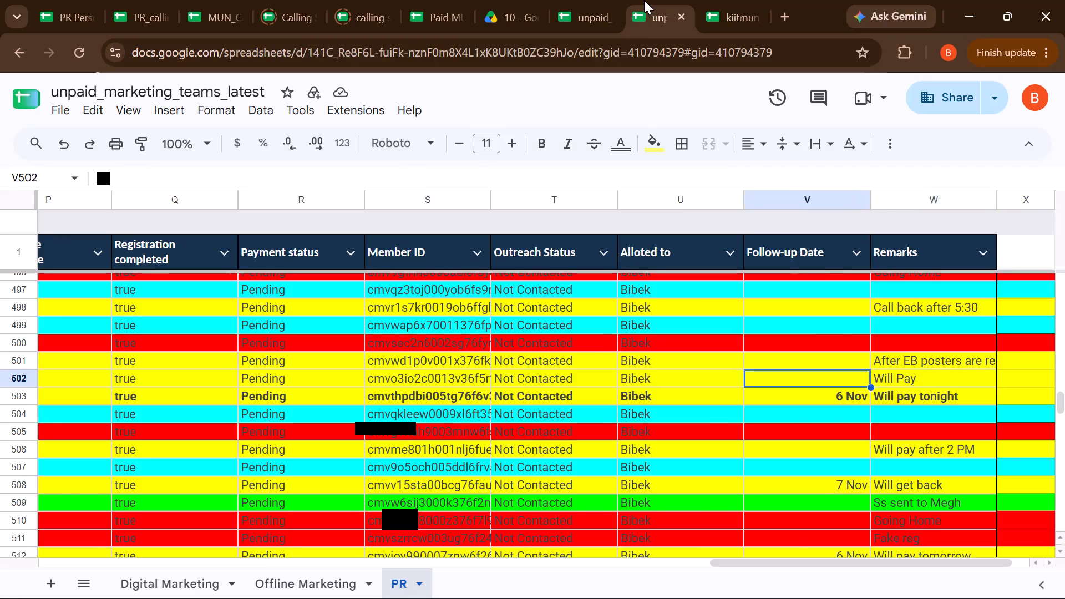
Go back across row 502 to check its outreach status and Alloted to entry.
key(Right)
key(Right)
key(Right)
key(Right)
key(Right)
key(Right)
key(Right)
key(Right)
key(Right)
key(Right)
key(Right)
key(Right)
key(Right)
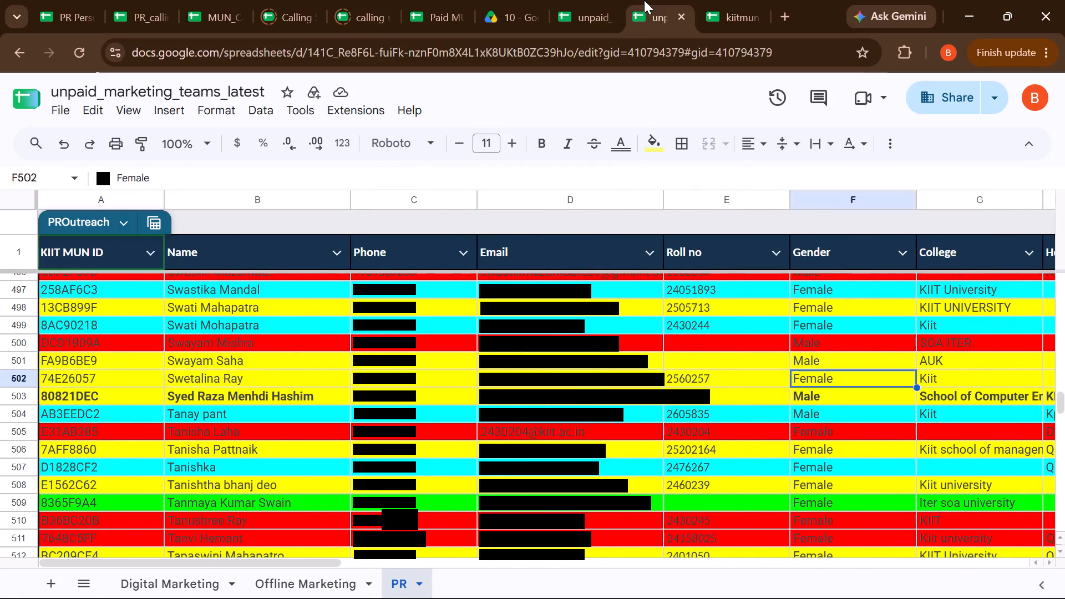
key(Right)
key(Right)
key(Right)
key(Right)
key(Right)
key(Right)
key(Right)
key(Right)
key(Left)
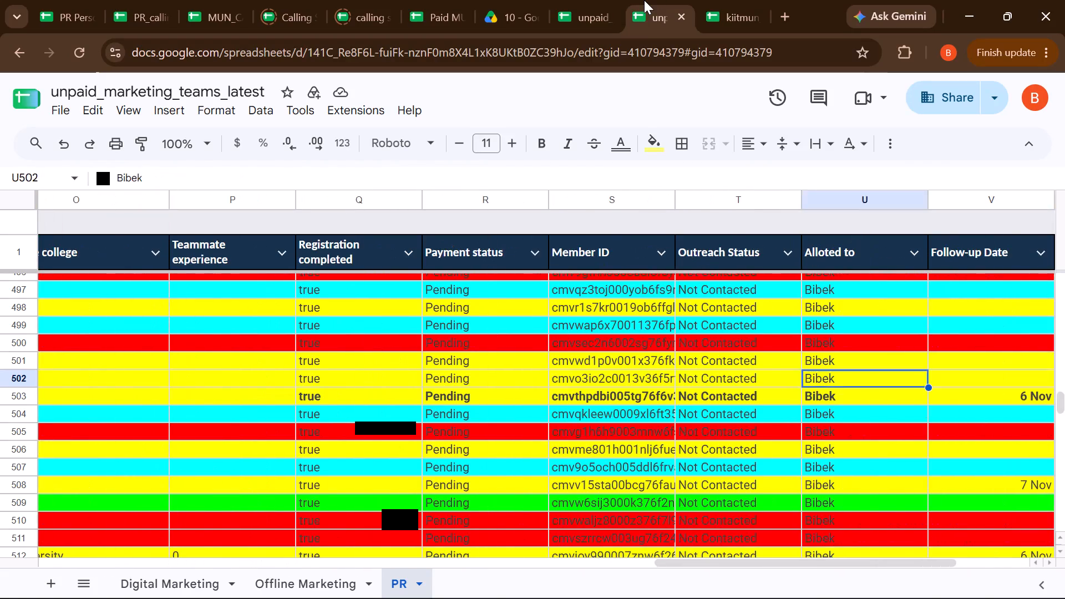
Look through the PR sheet's earlier rows for the first block allotted to Bibek and review its follow-up dates and remarks.
scroll(644, 0, up, 7)
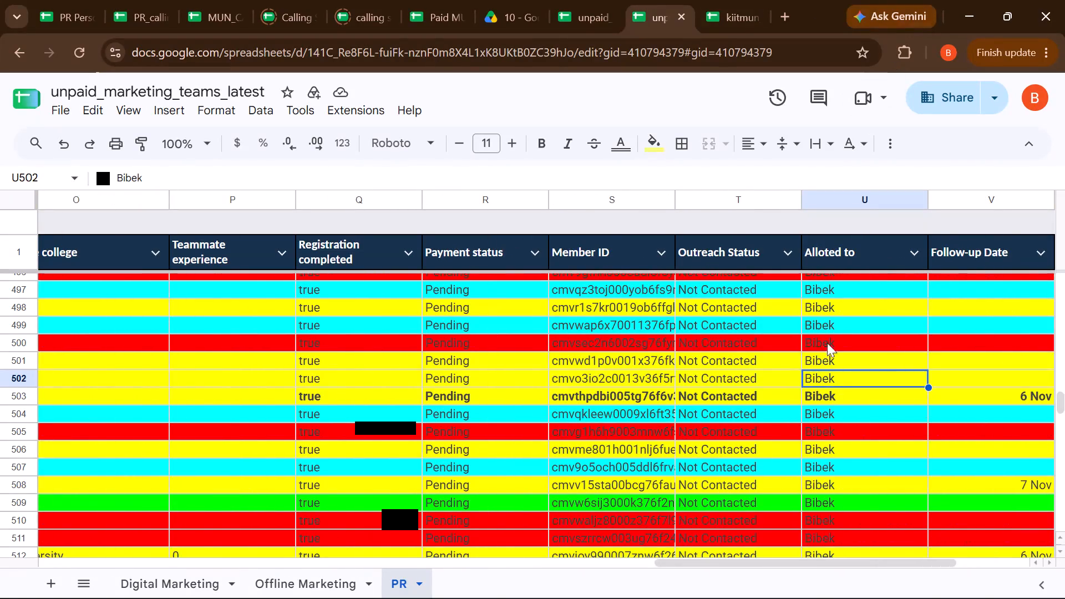
scroll(843, 331, up, 15)
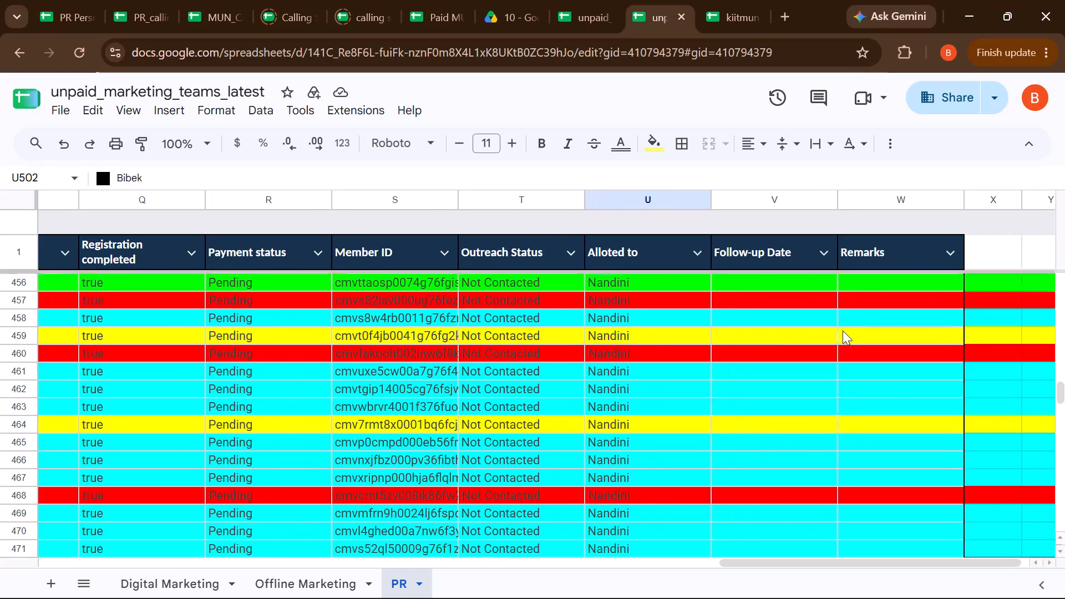
scroll(843, 331, up, 20)
scroll(843, 331, up, 13)
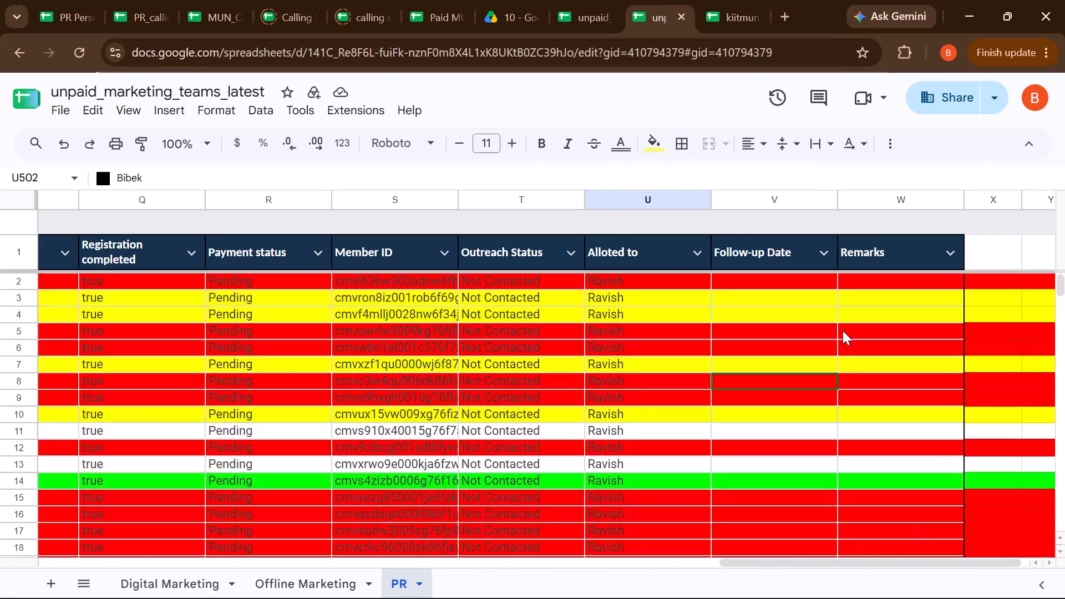
scroll(843, 331, up, 6)
scroll(843, 331, down, 6)
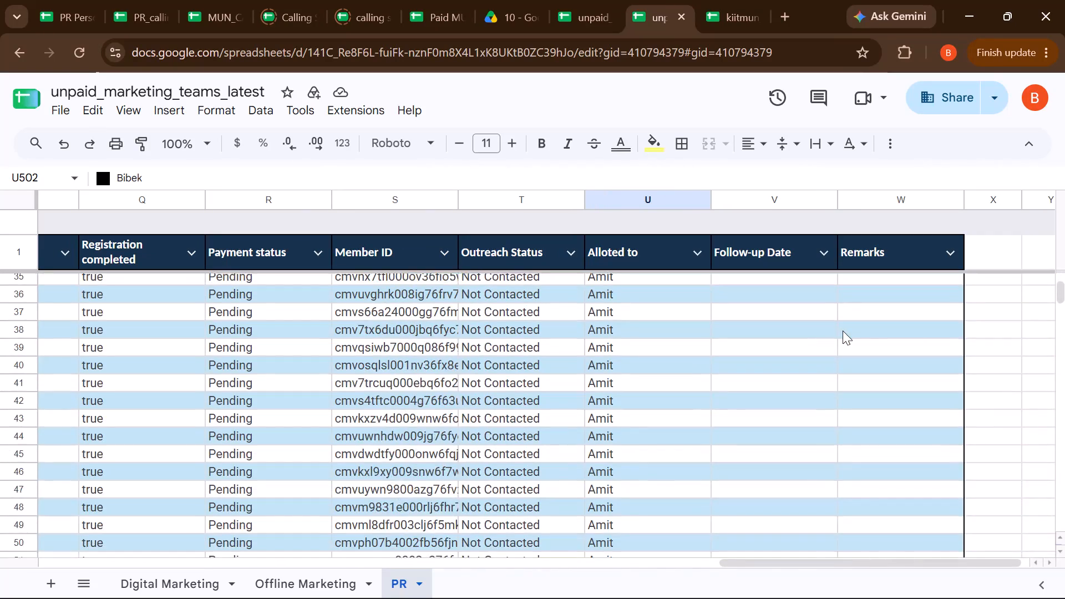
scroll(843, 331, down, 5)
scroll(843, 331, up, 1)
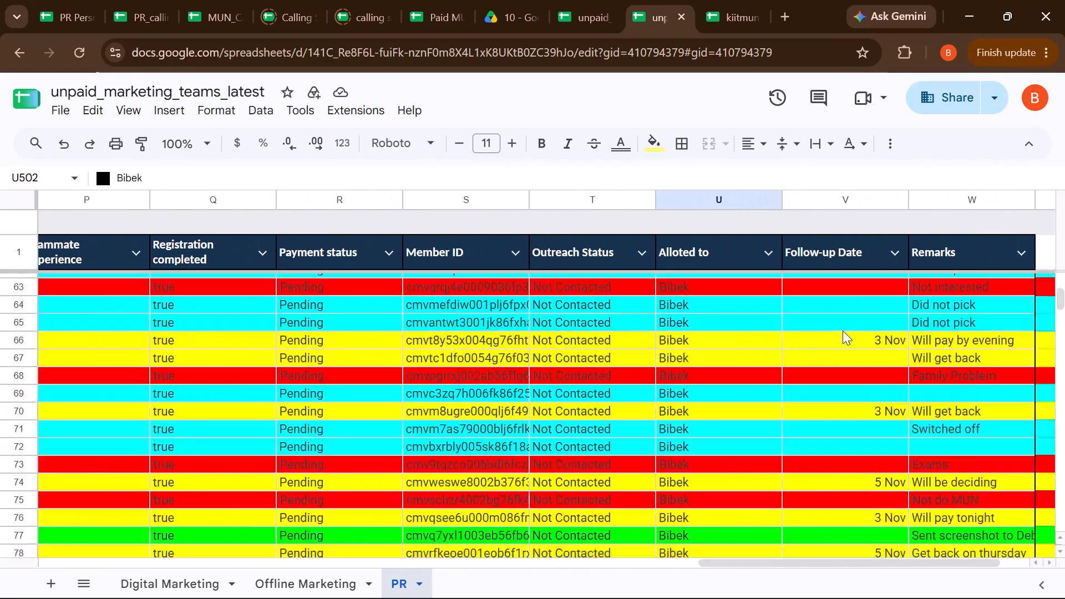
scroll(843, 331, up, 3)
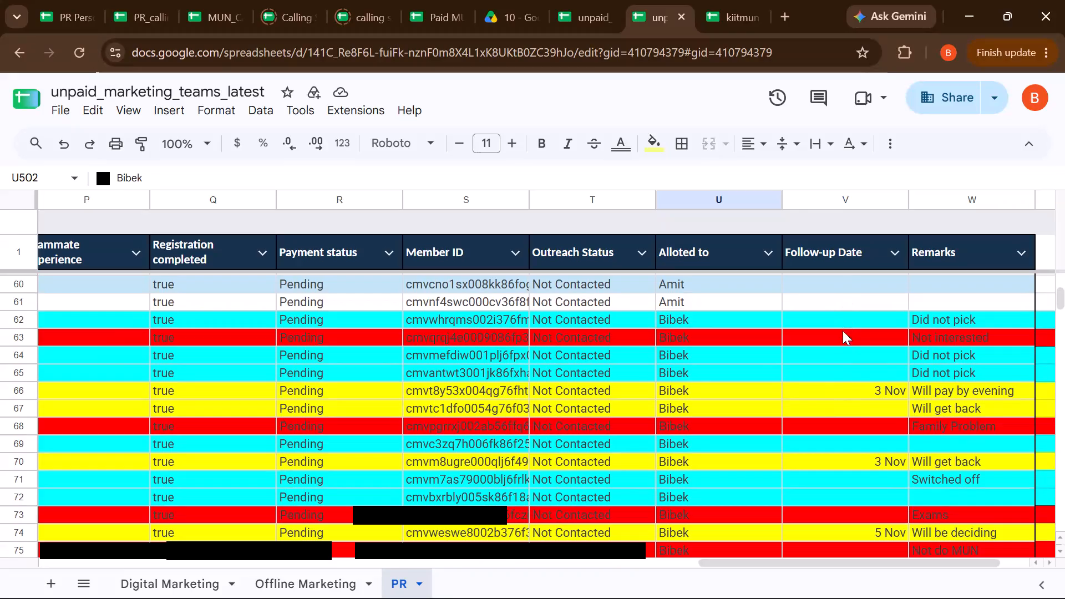
Look up the name and phone number of the registrant in row 66, the "Will pay by evening" follow-up.
click(848, 384)
key(Left)
key(Left)
key(Left)
key(Left)
key(Left)
key(Left)
key(Left)
key(Left)
key(Left)
key(Left)
key(Left)
key(Left)
key(Left)
key(Left)
key(Left)
key(Left)
key(Left)
key(Left)
key(Left)
key(Left)
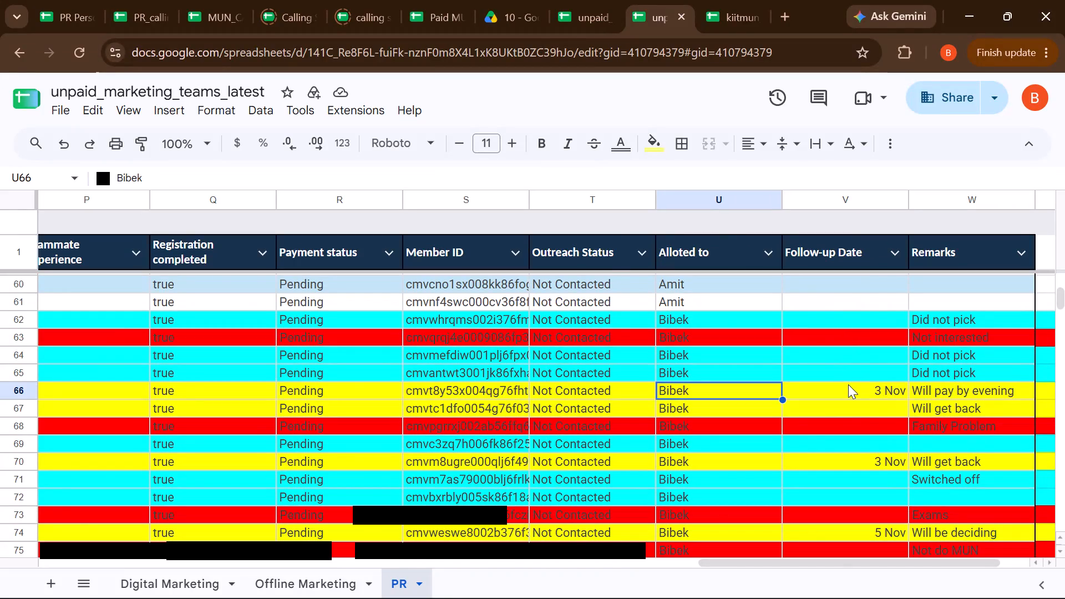
key(Right)
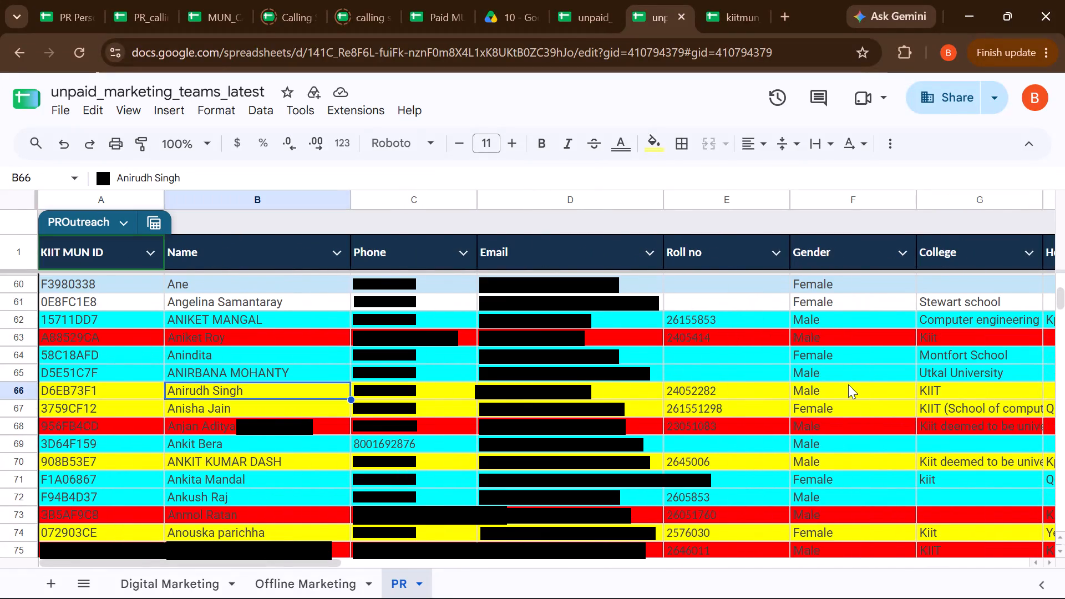
key(Right)
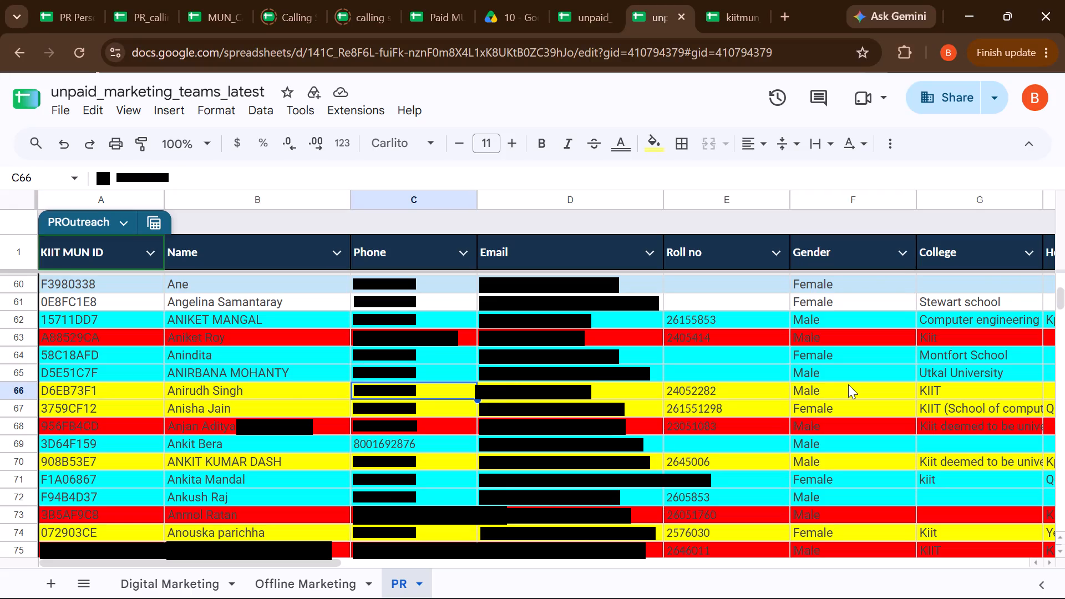
key(Right)
key(Left)
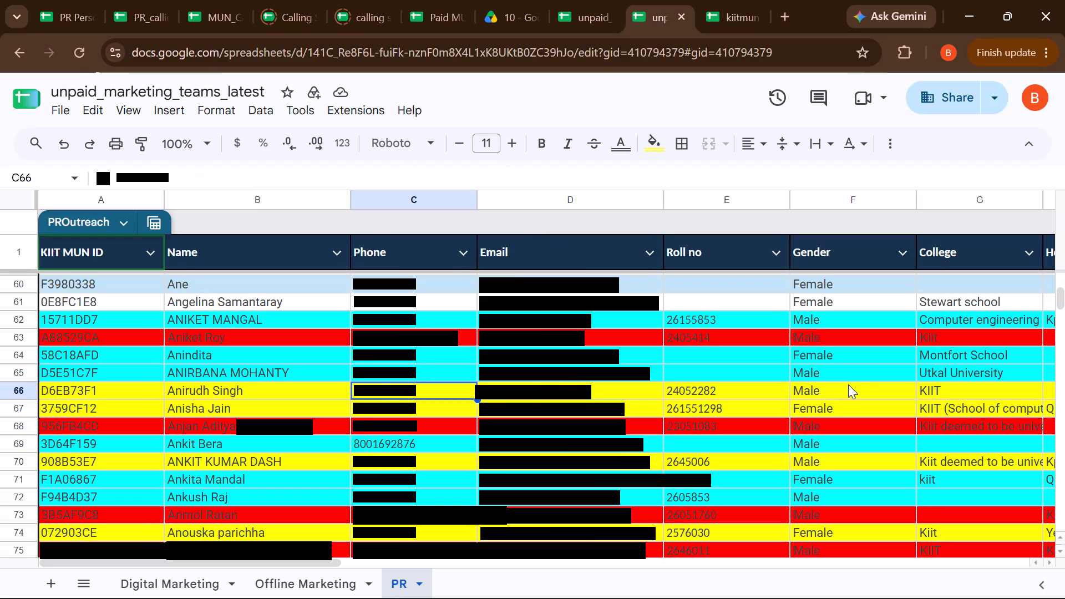
Examine the payment status, allotment, Follow-up Date and Remarks entries for row 66.
key(Right)
key(Right)
key(Right)
key(Right)
key(Right)
key(Right)
key(Right)
key(Right)
key(Right)
key(Right)
key(Right)
key(Right)
key(Right)
key(Right)
key(Right)
key(Right)
key(Right)
key(Right)
key(Right)
key(Right)
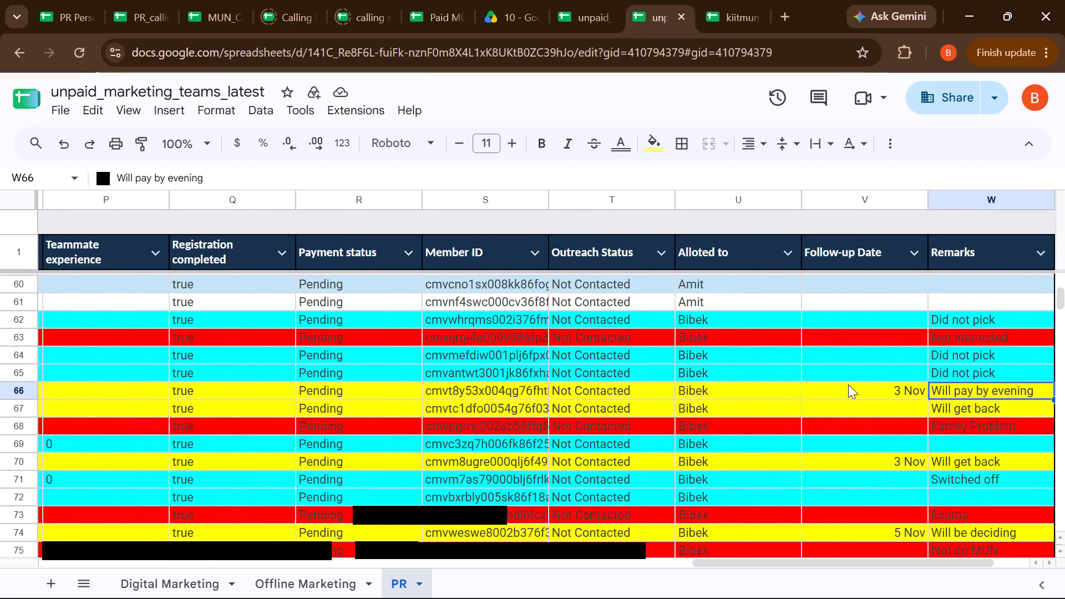
key(Right)
Return to the Phone entry of row 66 to review that registrant's contact details.
key(Left)
key(Left)
key(Left)
key(Left)
key(Left)
key(Left)
key(Left)
key(Left)
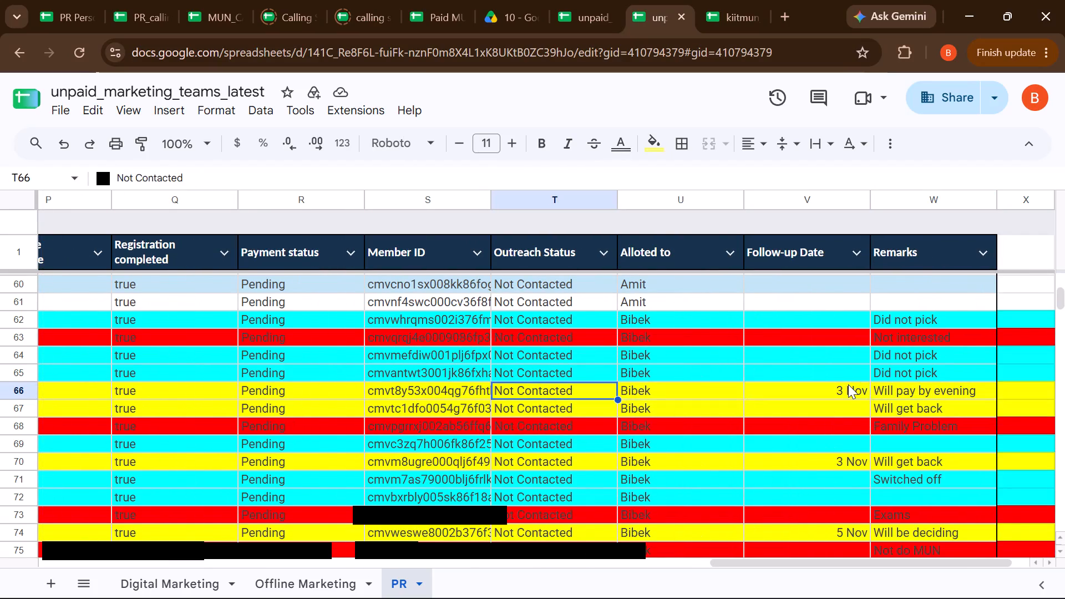
key(Left)
key(Right)
key(Left)
key(Left)
key(Left)
key(Left)
key(Left)
key(Left)
key(Left)
key(Left)
key(Left)
key(Left)
key(Left)
key(Left)
key(Left)
key(Left)
key(Left)
key(Left)
key(Left)
key(Left)
key(Left)
key(Left)
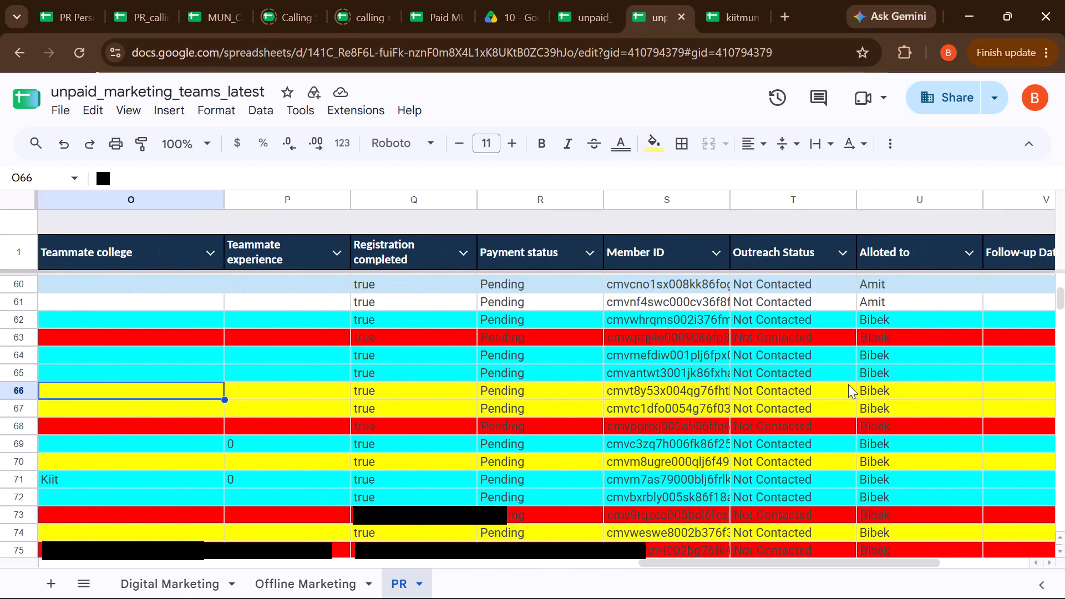
key(Right)
key(Right)
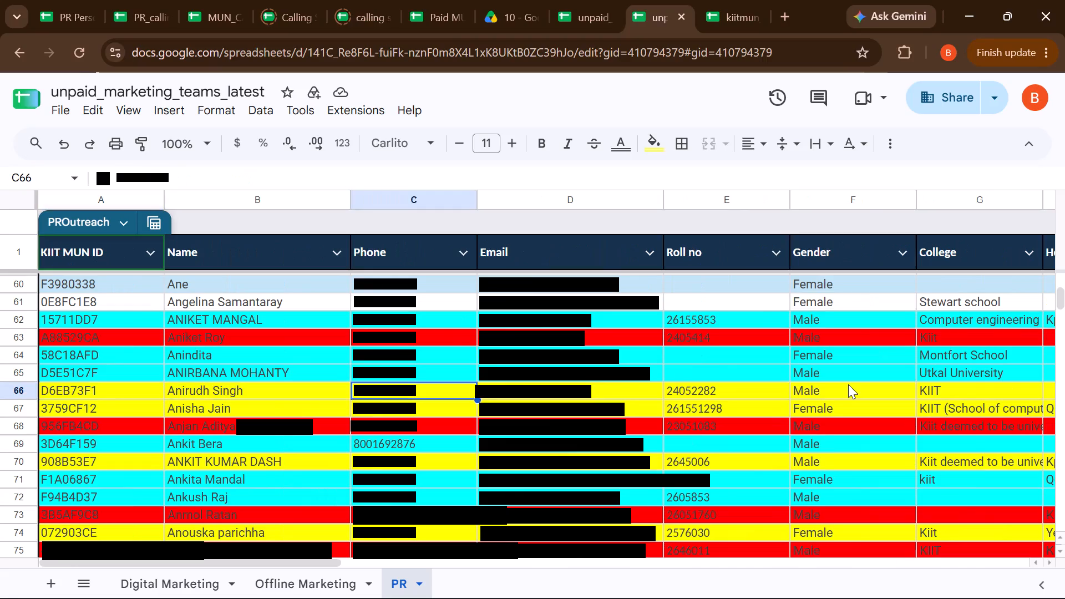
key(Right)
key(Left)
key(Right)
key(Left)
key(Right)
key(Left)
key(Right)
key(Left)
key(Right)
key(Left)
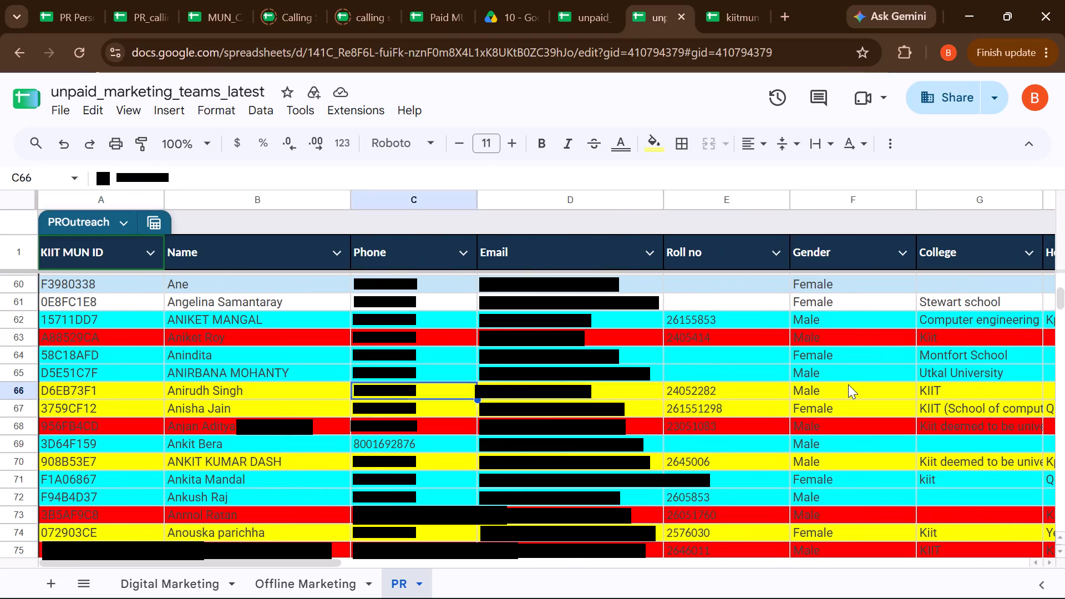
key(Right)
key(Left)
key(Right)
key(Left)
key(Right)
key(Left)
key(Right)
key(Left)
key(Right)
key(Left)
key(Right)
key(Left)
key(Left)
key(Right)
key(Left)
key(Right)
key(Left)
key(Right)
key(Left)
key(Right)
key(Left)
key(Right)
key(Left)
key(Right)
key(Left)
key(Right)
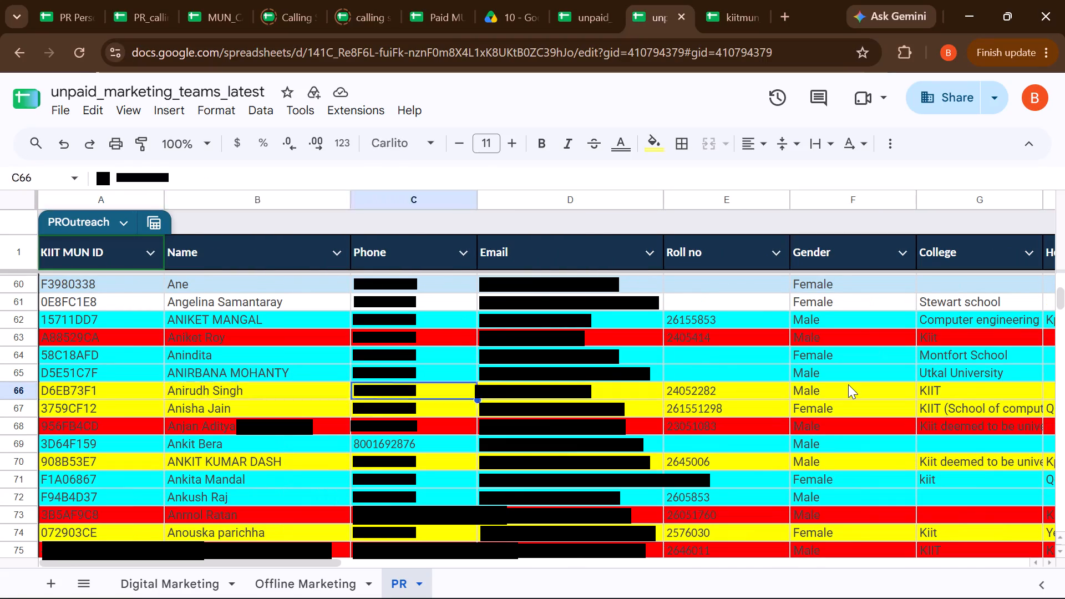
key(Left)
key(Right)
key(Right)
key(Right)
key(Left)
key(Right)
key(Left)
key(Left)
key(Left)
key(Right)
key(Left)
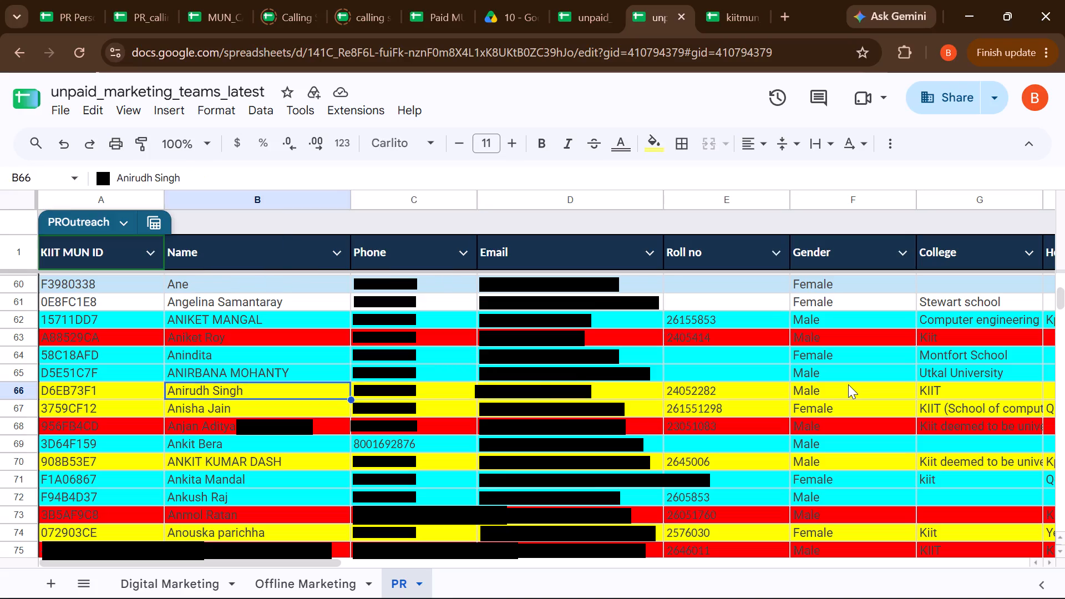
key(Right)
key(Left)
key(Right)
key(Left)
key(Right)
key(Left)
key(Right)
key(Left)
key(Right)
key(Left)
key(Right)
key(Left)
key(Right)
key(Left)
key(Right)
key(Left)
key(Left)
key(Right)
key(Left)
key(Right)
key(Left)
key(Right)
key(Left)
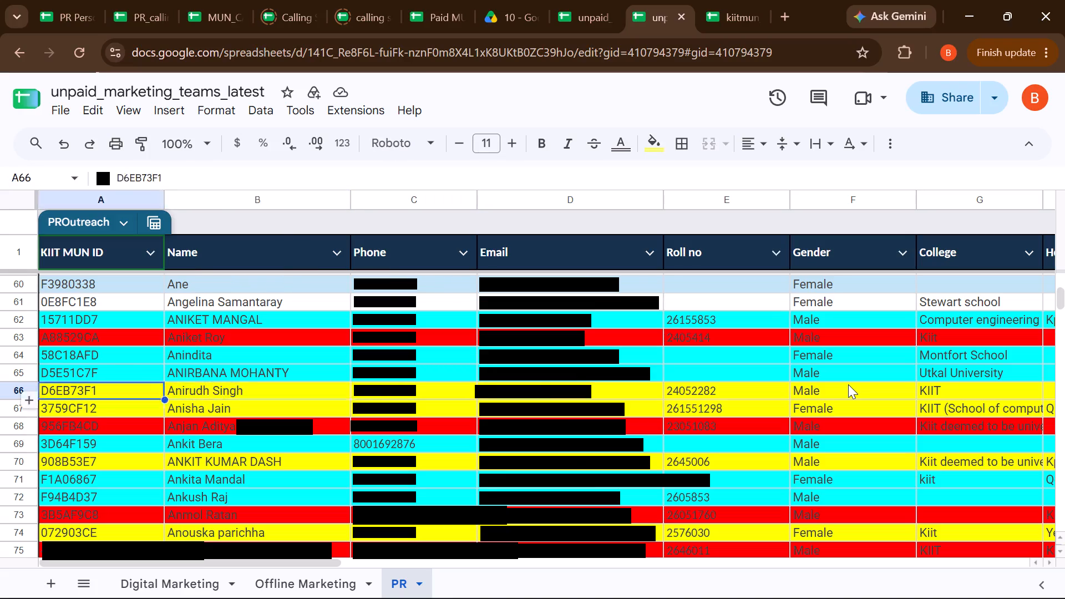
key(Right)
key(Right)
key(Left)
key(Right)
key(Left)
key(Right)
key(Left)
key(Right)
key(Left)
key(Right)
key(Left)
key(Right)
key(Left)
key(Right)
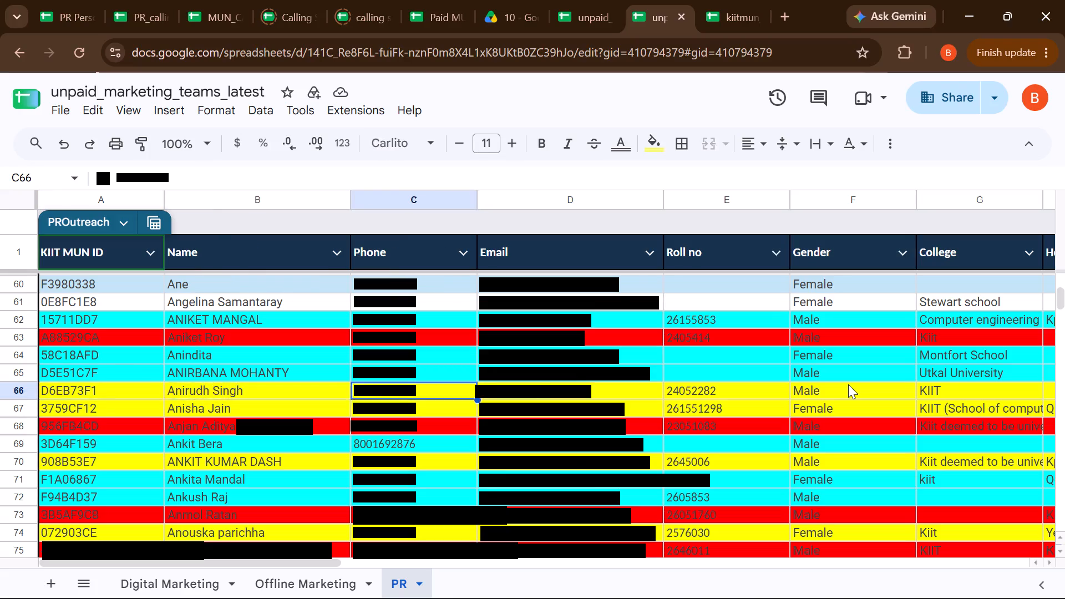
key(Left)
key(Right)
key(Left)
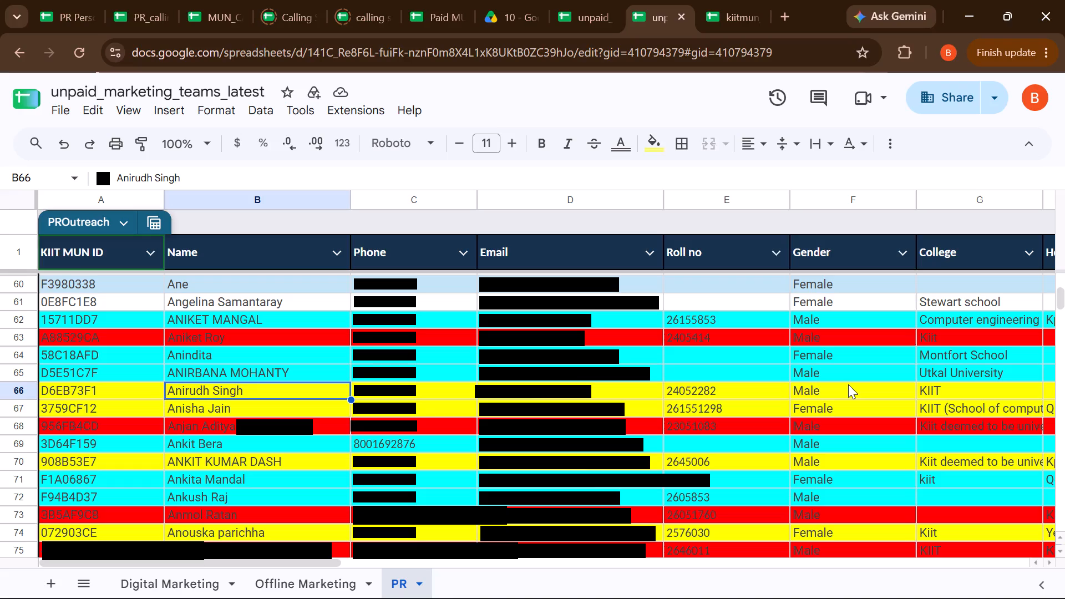
Examine the payment status, allotment, Follow-up Date and Remarks entries for the registrant in row 67.
key(Down)
key(Right)
key(Right)
key(Right)
key(Right)
key(Right)
key(Right)
key(Right)
key(Right)
key(Right)
key(Right)
key(Right)
key(Right)
key(Right)
key(Right)
key(Right)
key(Right)
key(Right)
key(Right)
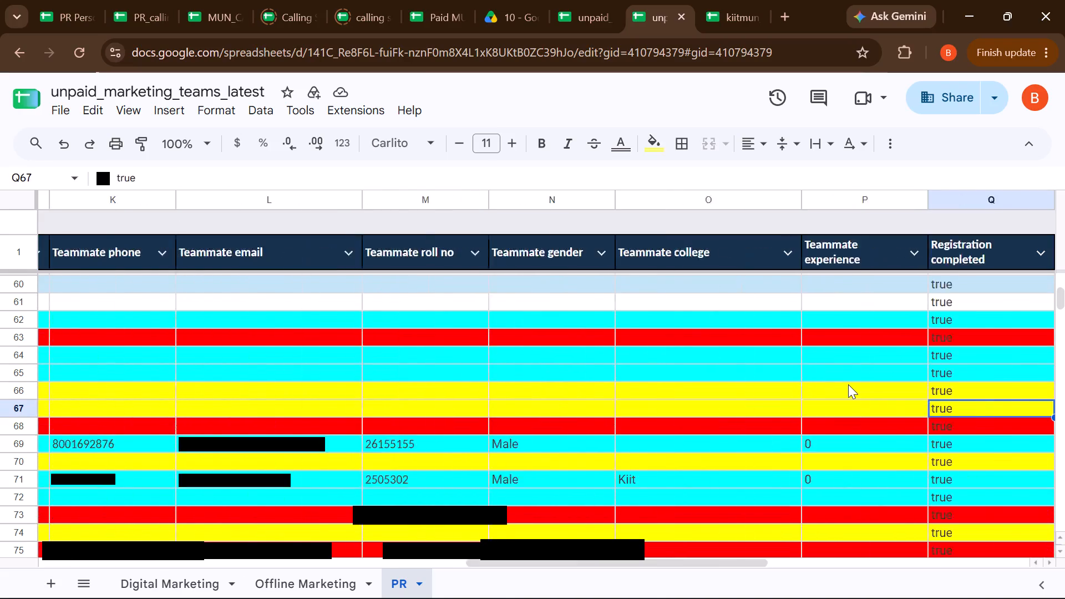
key(Right)
key(Right)
key(Right)
key(Right)
key(Left)
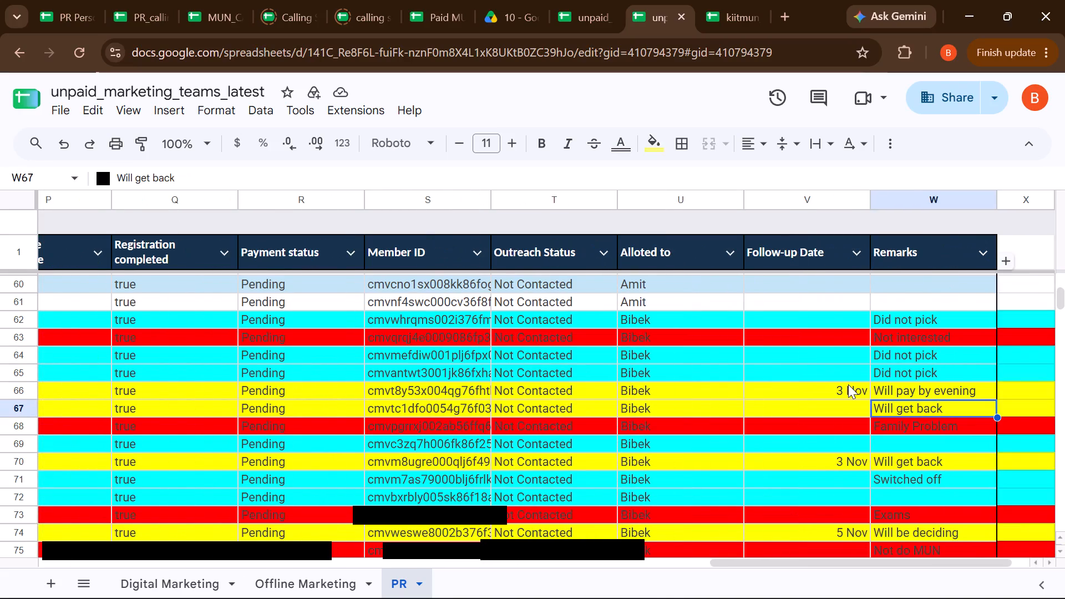
Review the Follow-up Date and Remarks entries of Bibek's allotted registrants from row 67 down to row 79.
key(Left)
key(Down)
key(Down)
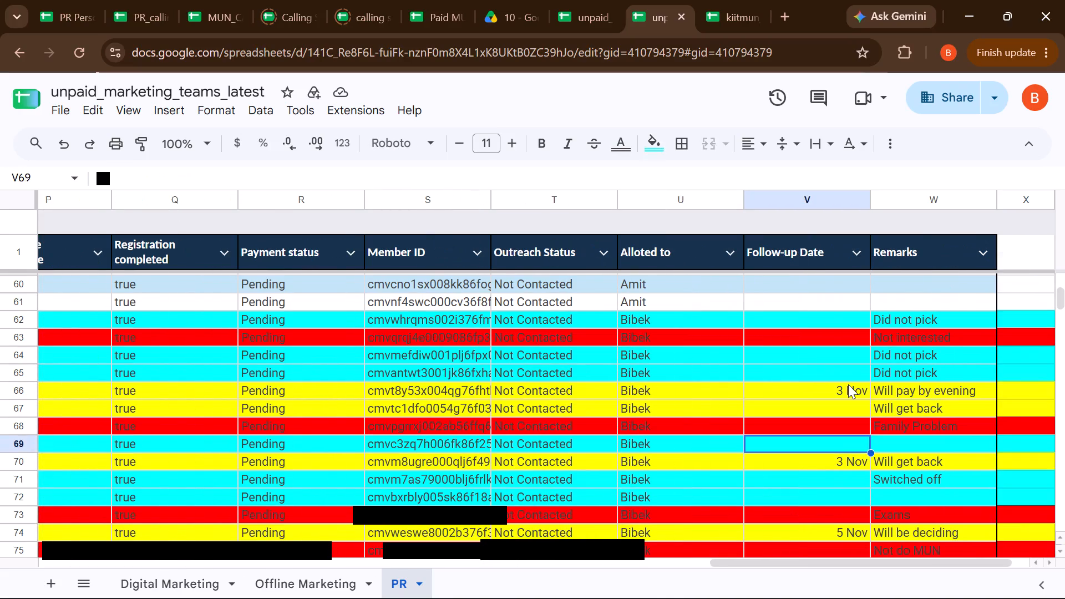
key(Down)
key(Down)
key(Down)
key(Down)
key(Down)
key(Down)
key(Down)
key(Down)
key(Down)
key(Down)
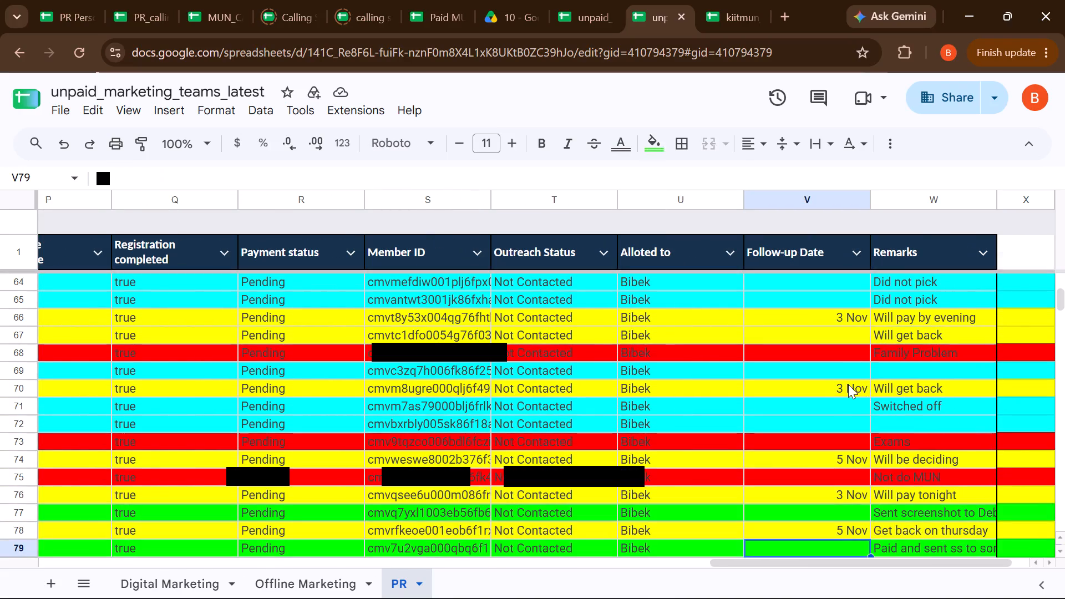
Look up the name and contact details of the registrant in row 76, the "Will pay tonight" follow-up.
key(Up)
key(Up)
key(Up)
key(Left)
key(Left)
key(Left)
key(Left)
key(Left)
key(Left)
key(Left)
key(Left)
key(Left)
key(Left)
key(Left)
key(Left)
key(Left)
key(Left)
key(Left)
key(Left)
key(Left)
key(Left)
key(Left)
key(Left)
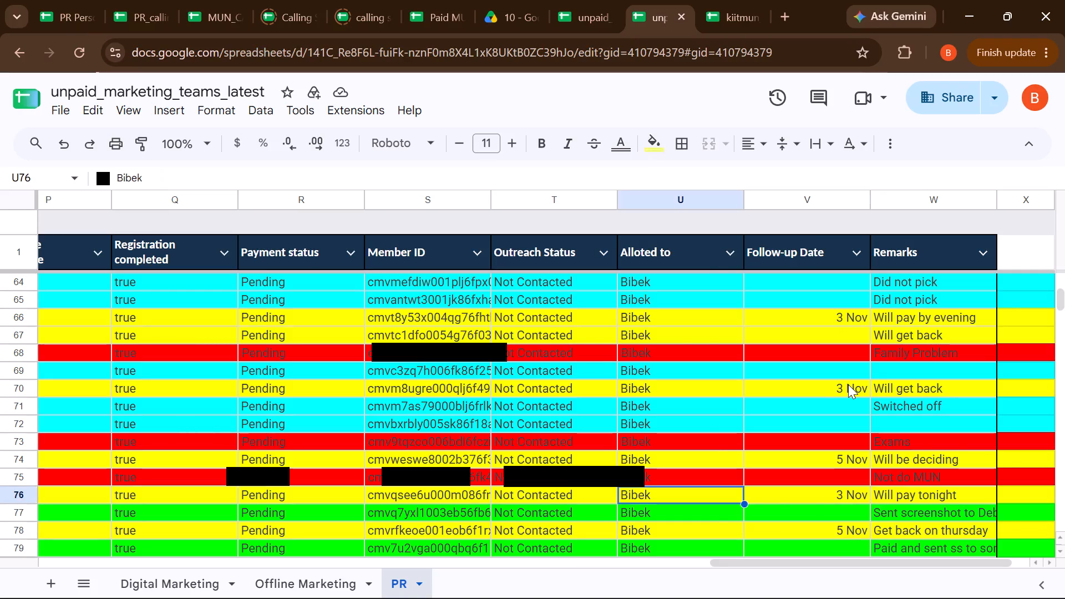
key(Right)
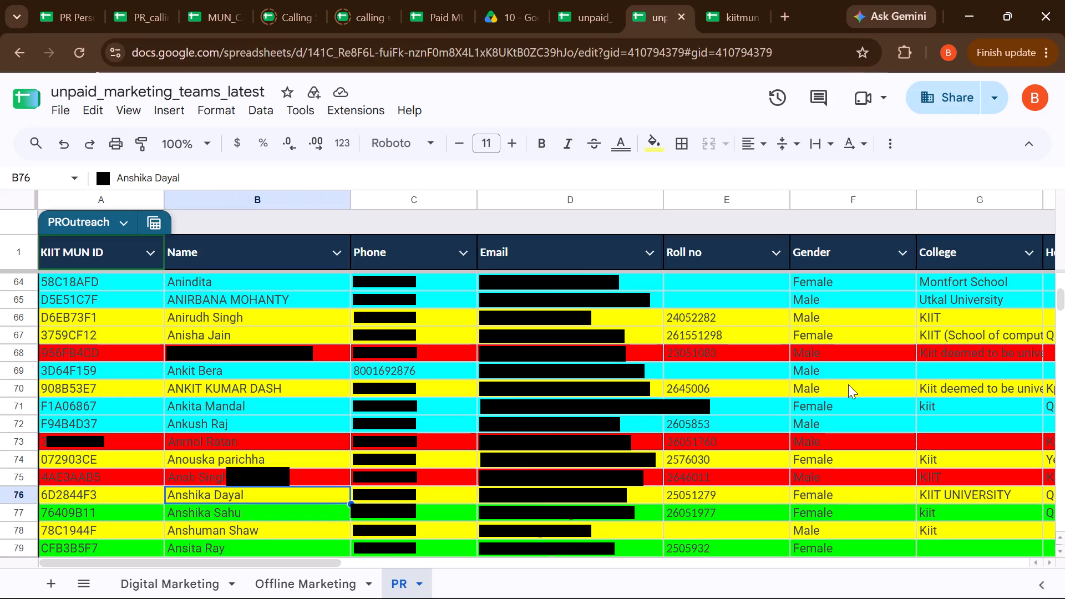
Examine row 76 from the registrant's details through the teammate entries to Payment status, Follow-up Date and Remarks, and return to the Name.
key(Right)
key(Right)
key(Right)
key(Right)
key(Right)
key(Right)
key(Right)
key(Right)
key(Right)
key(Right)
key(Right)
key(Right)
key(Right)
key(Right)
key(Right)
key(Right)
key(Right)
key(Right)
key(Right)
key(Right)
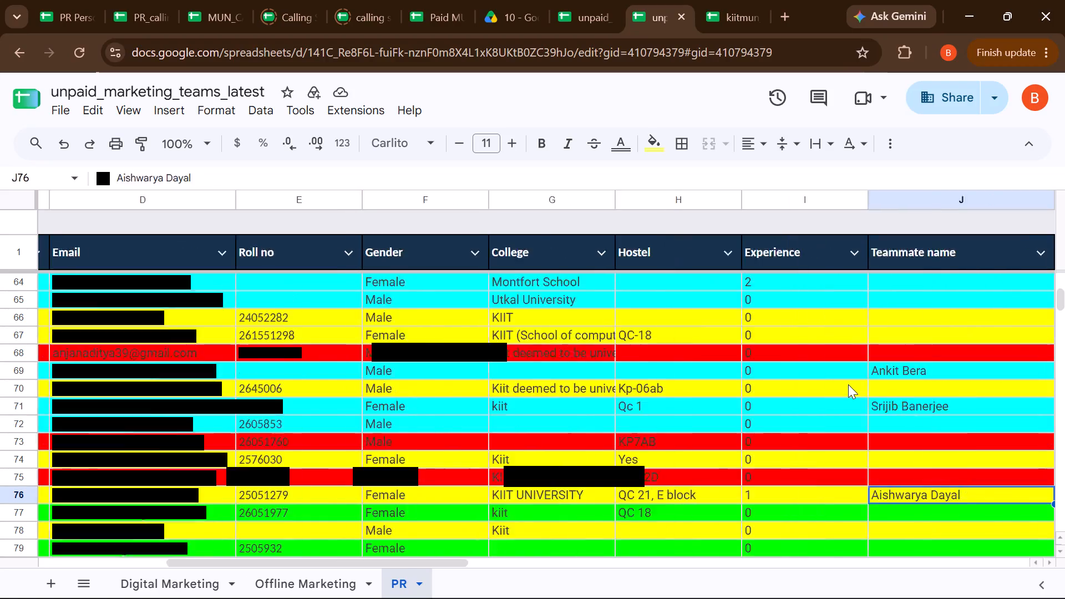
key(Right)
key(Left)
key(Left)
key(Left)
key(Left)
key(Left)
key(Left)
key(Left)
key(Left)
key(Left)
key(Left)
key(Left)
key(Left)
key(Left)
key(Left)
key(Left)
key(Left)
key(Left)
key(Left)
key(Left)
key(Left)
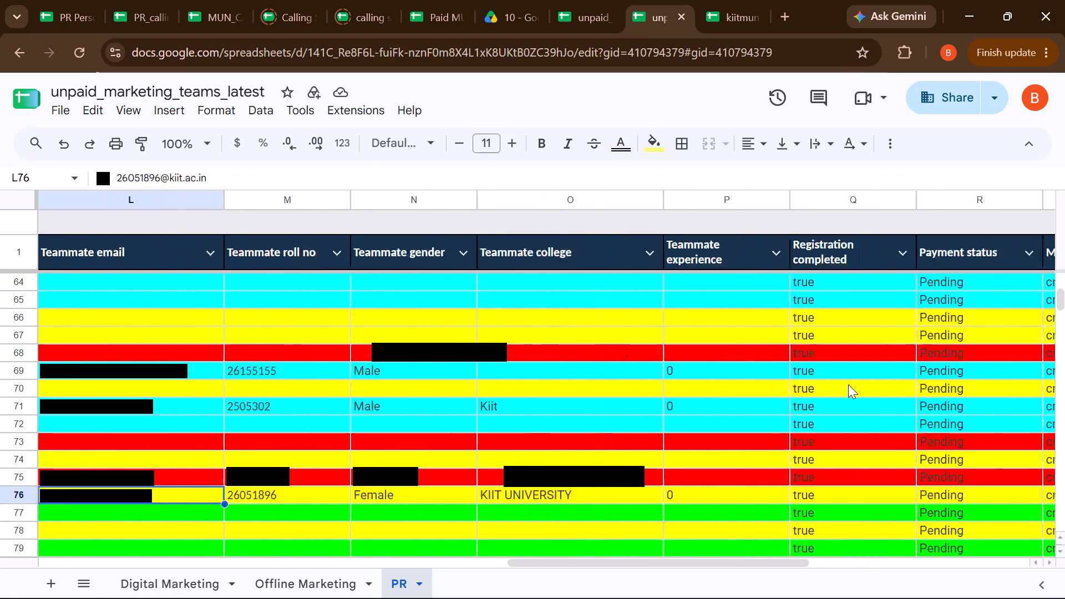
key(Right)
key(Right)
key(Right)
key(Right)
key(Right)
key(Right)
key(Right)
key(Right)
key(Right)
key(Right)
key(Right)
key(Right)
key(Right)
key(Right)
key(Right)
key(Right)
key(Right)
key(Right)
key(Right)
key(Right)
key(Left)
key(Left)
key(Left)
key(Left)
key(Left)
key(Left)
key(Left)
key(Left)
key(Left)
key(Left)
key(Left)
key(Left)
key(Left)
key(Left)
key(Left)
key(Left)
key(Left)
key(Left)
key(Left)
key(Left)
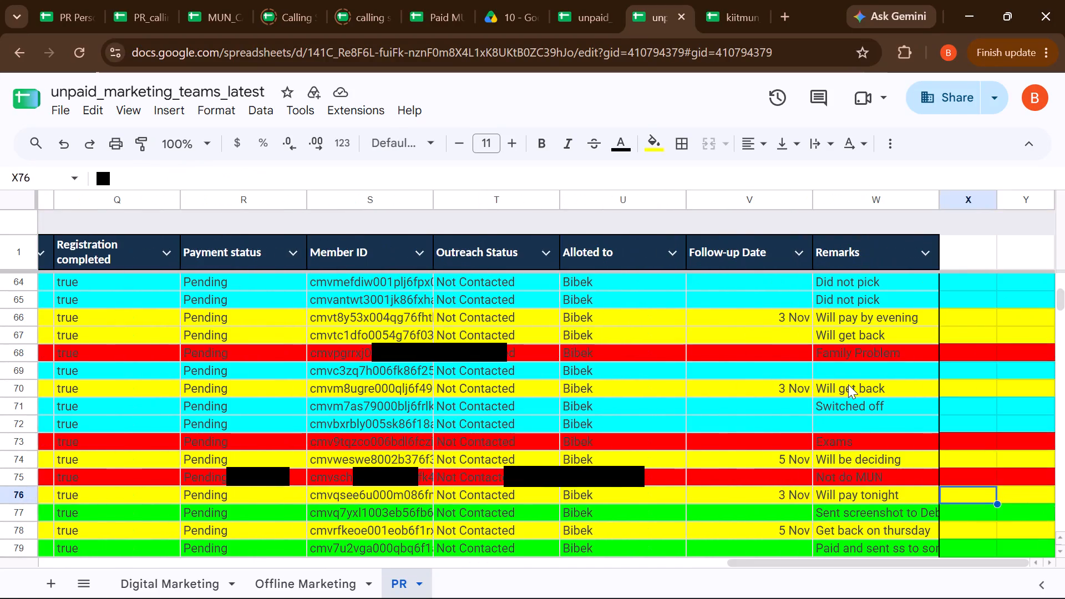
key(Right)
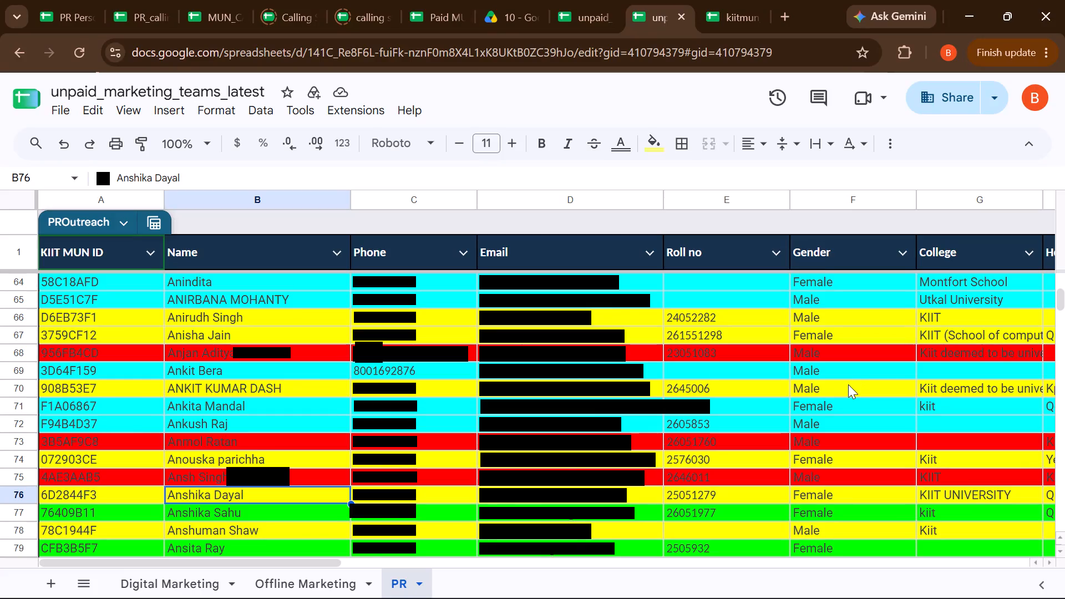
Recheck the Follow-up Date and Remarks entries in row 76 and return to that registrant's Name entry.
key(Right)
key(Right)
key(Right)
key(Right)
key(Right)
key(Right)
key(Right)
key(Right)
key(Right)
key(Right)
key(Right)
key(Right)
key(Right)
key(Right)
key(Right)
key(Right)
key(Right)
key(Right)
key(Right)
key(Right)
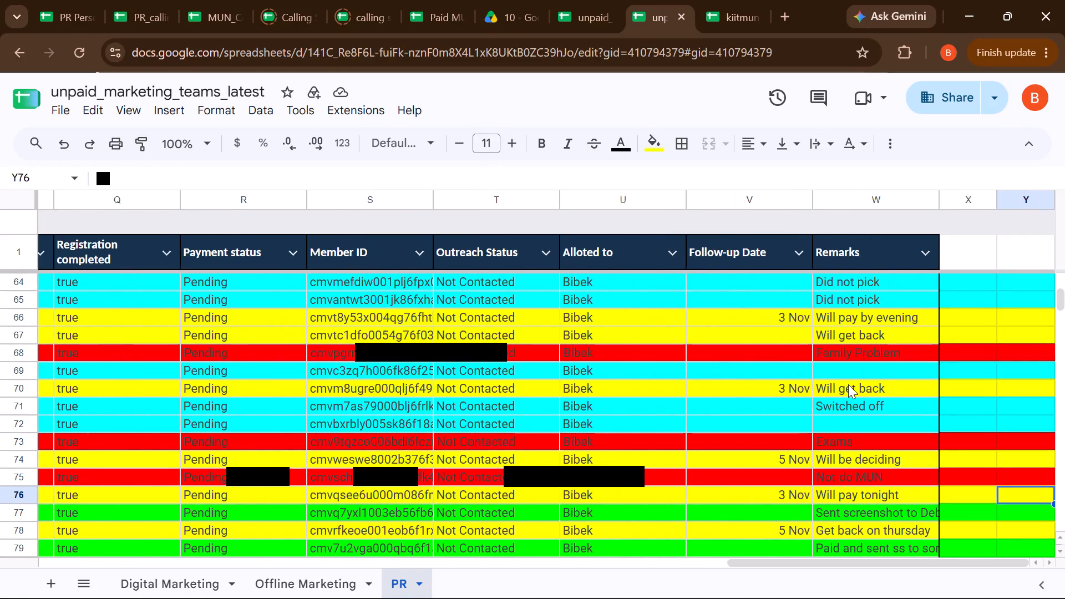
key(Left)
key(Left)
key(Left)
key(Left)
key(Left)
key(Left)
key(Left)
key(Left)
key(Left)
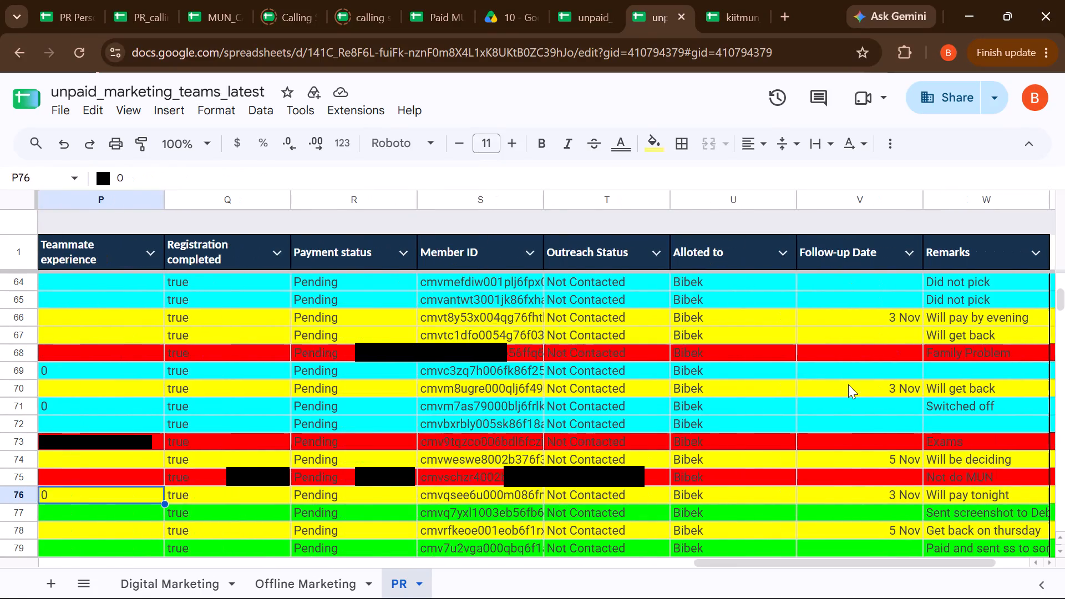
key(Left)
key(Left)
key(Left)
key(Left)
key(Left)
key(Left)
key(Left)
key(Left)
key(Left)
key(Left)
key(Left)
key(Left)
key(Left)
key(Left)
key(Left)
key(Left)
key(Left)
key(Left)
key(Left)
key(Left)
key(Right)
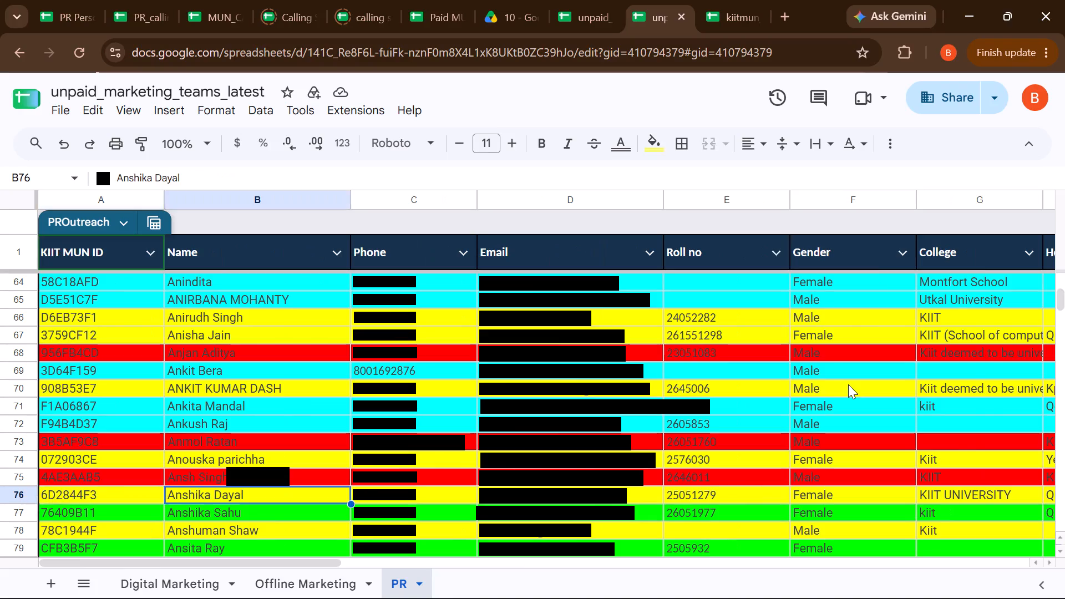
Look up the Name and Phone entries of the registrant in row 78, the "Get back on thursday" follow-up.
key(Left)
key(Down)
key(Down)
key(Right)
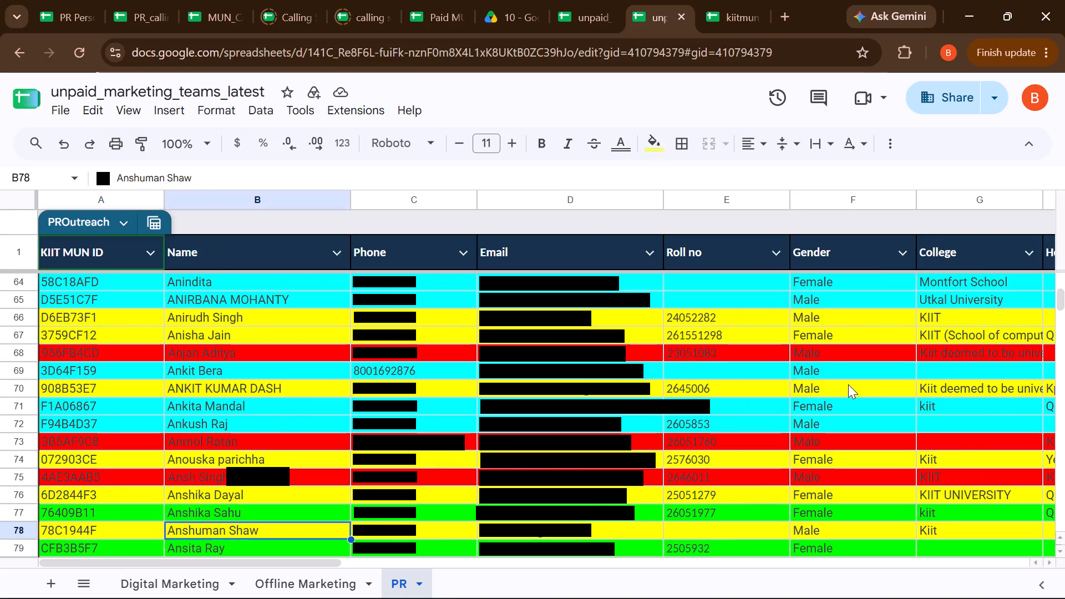
key(Right)
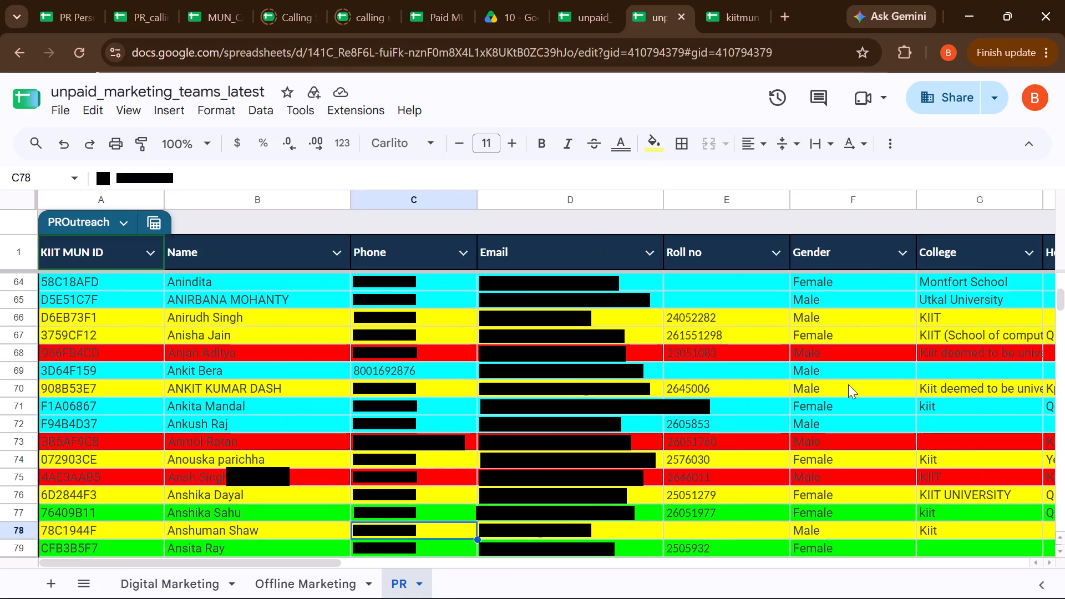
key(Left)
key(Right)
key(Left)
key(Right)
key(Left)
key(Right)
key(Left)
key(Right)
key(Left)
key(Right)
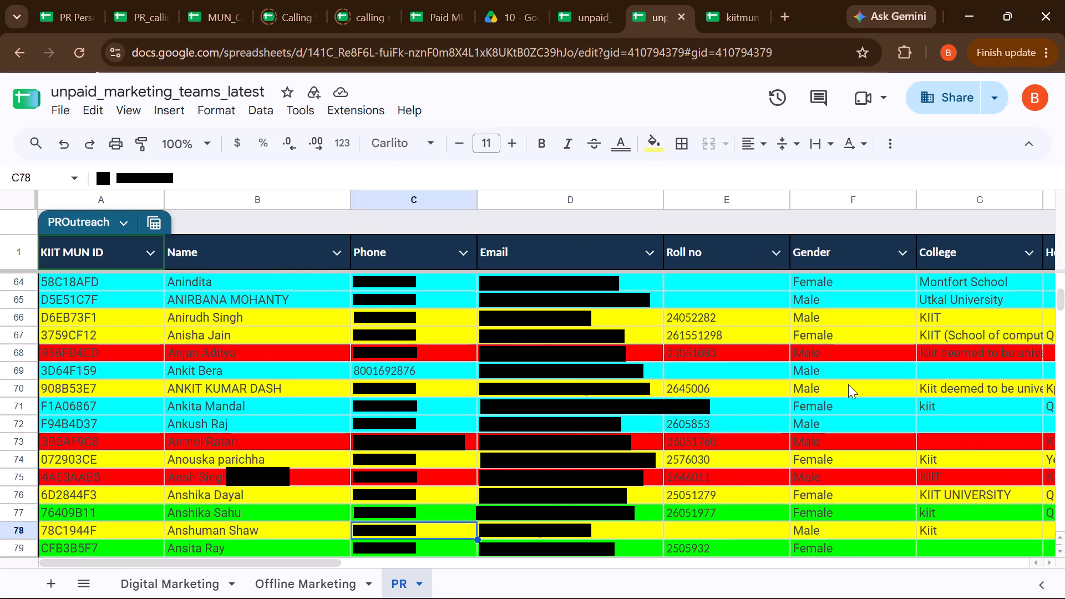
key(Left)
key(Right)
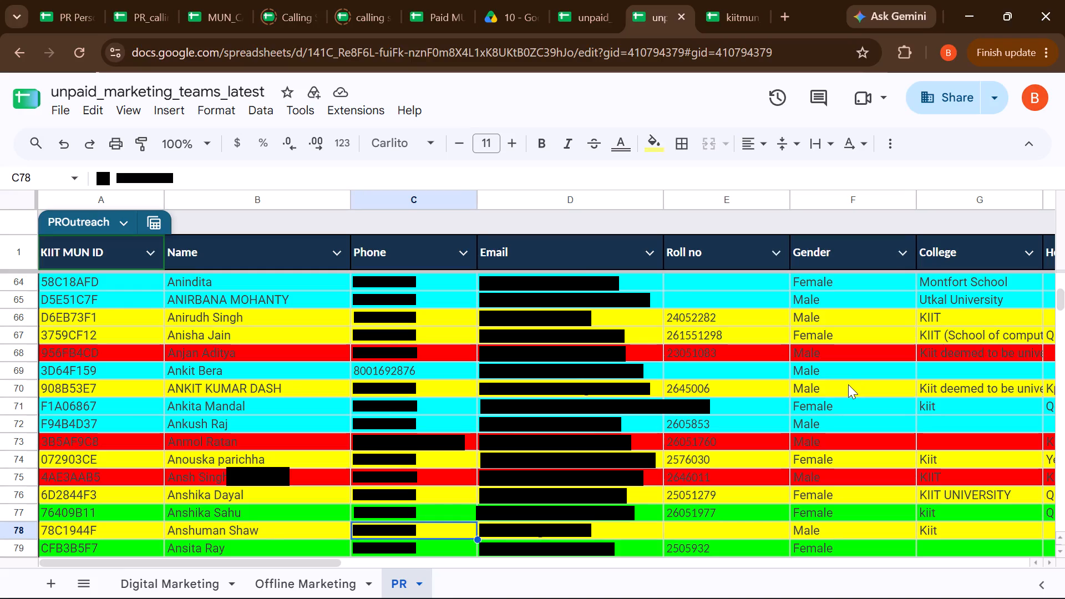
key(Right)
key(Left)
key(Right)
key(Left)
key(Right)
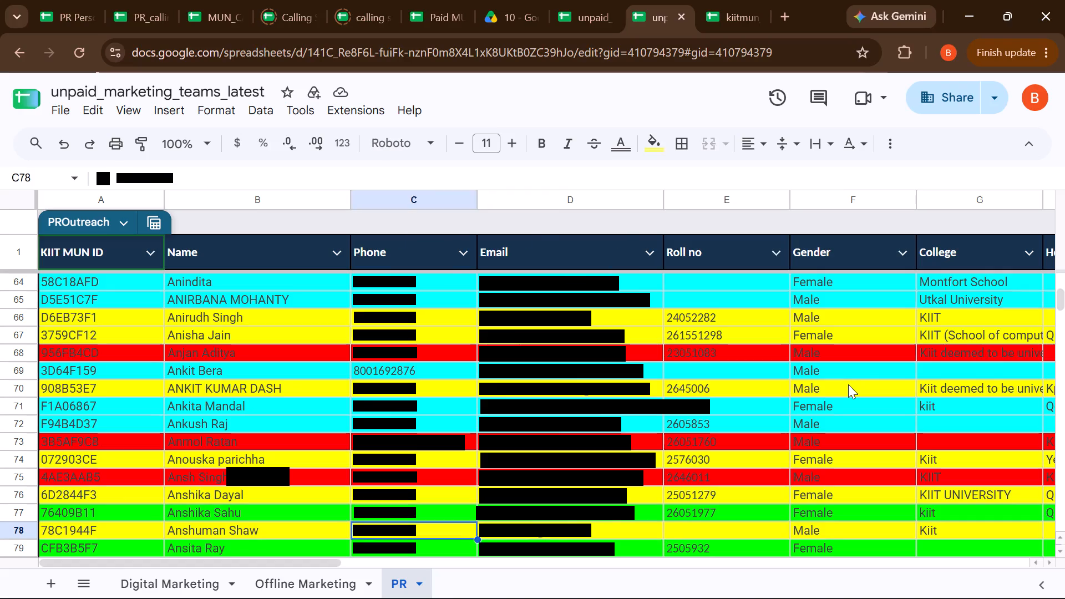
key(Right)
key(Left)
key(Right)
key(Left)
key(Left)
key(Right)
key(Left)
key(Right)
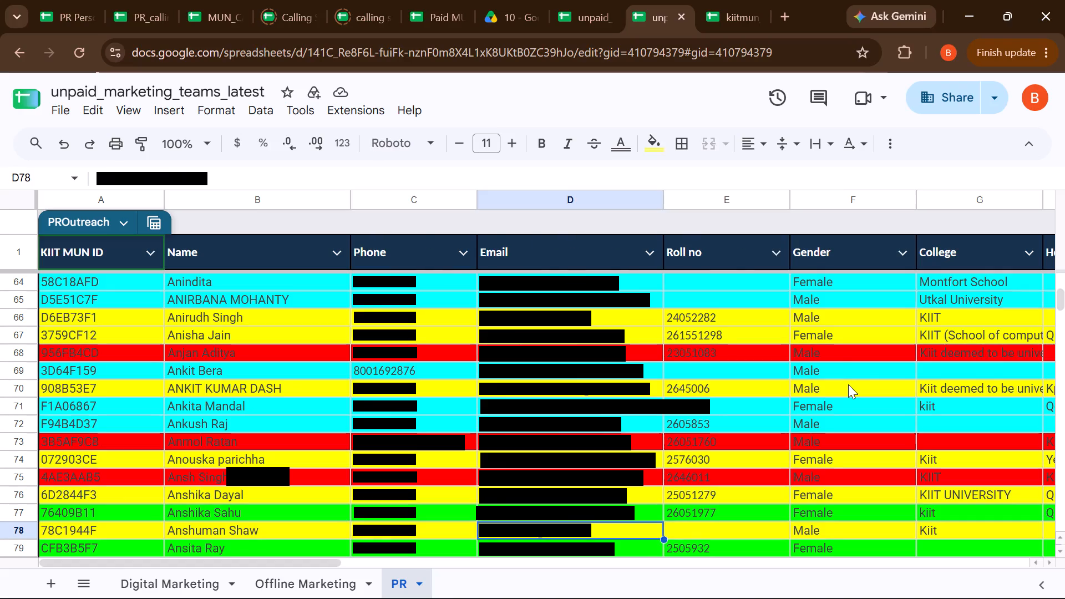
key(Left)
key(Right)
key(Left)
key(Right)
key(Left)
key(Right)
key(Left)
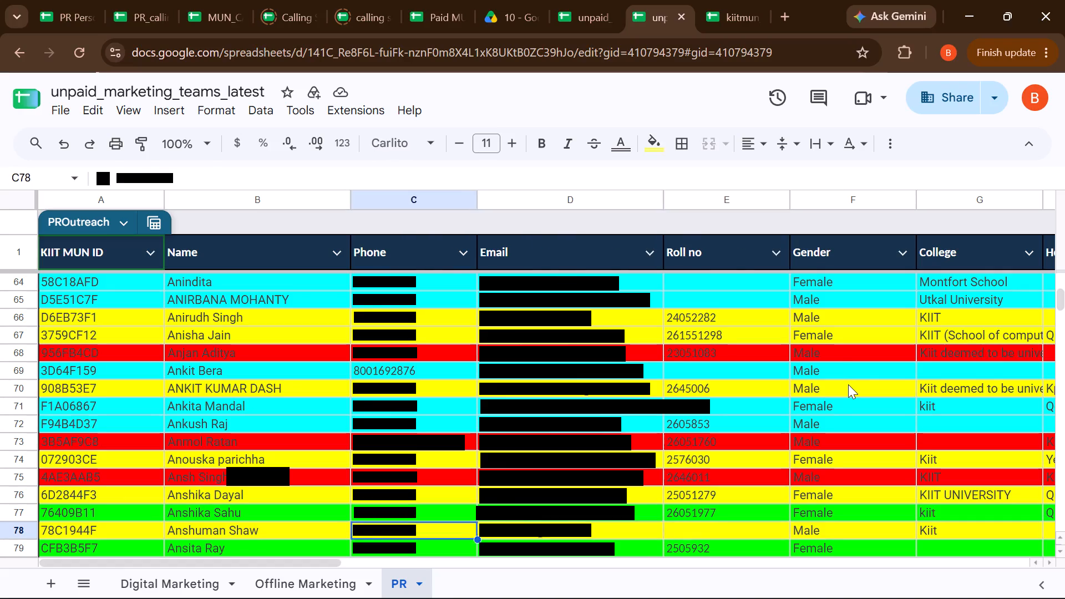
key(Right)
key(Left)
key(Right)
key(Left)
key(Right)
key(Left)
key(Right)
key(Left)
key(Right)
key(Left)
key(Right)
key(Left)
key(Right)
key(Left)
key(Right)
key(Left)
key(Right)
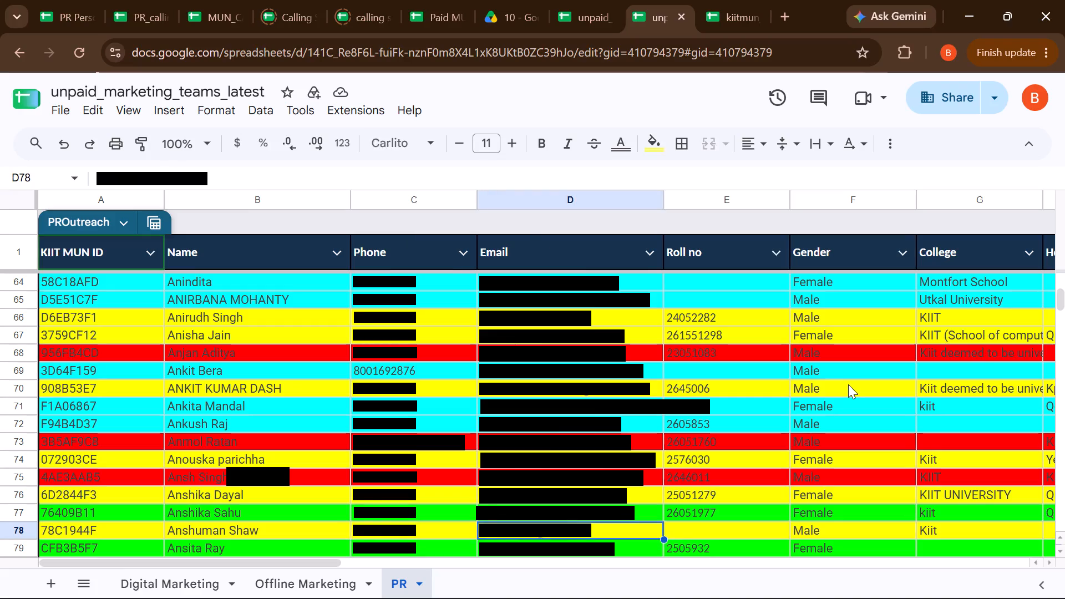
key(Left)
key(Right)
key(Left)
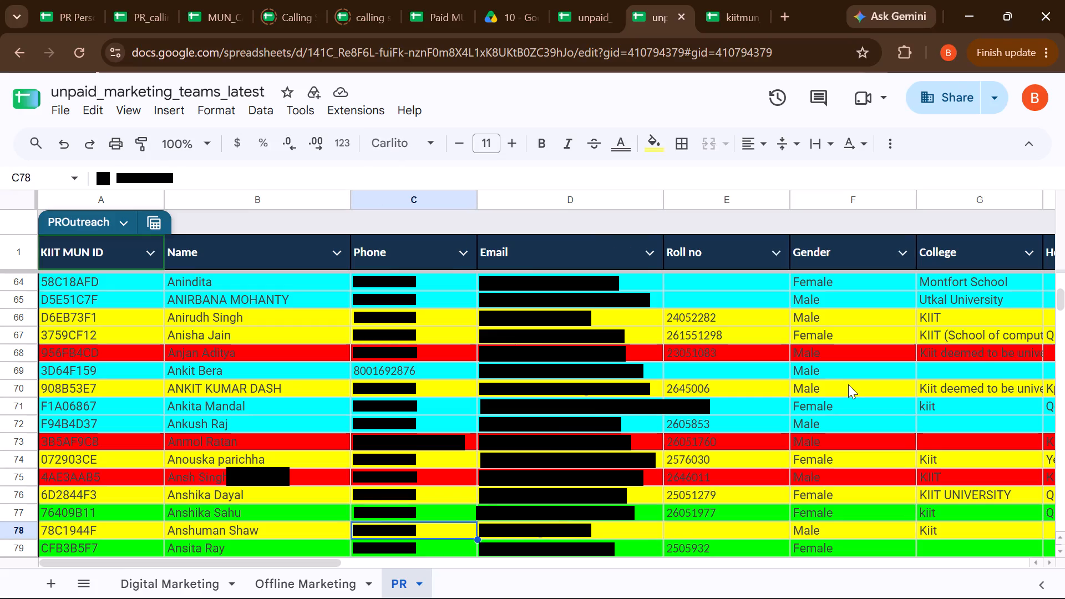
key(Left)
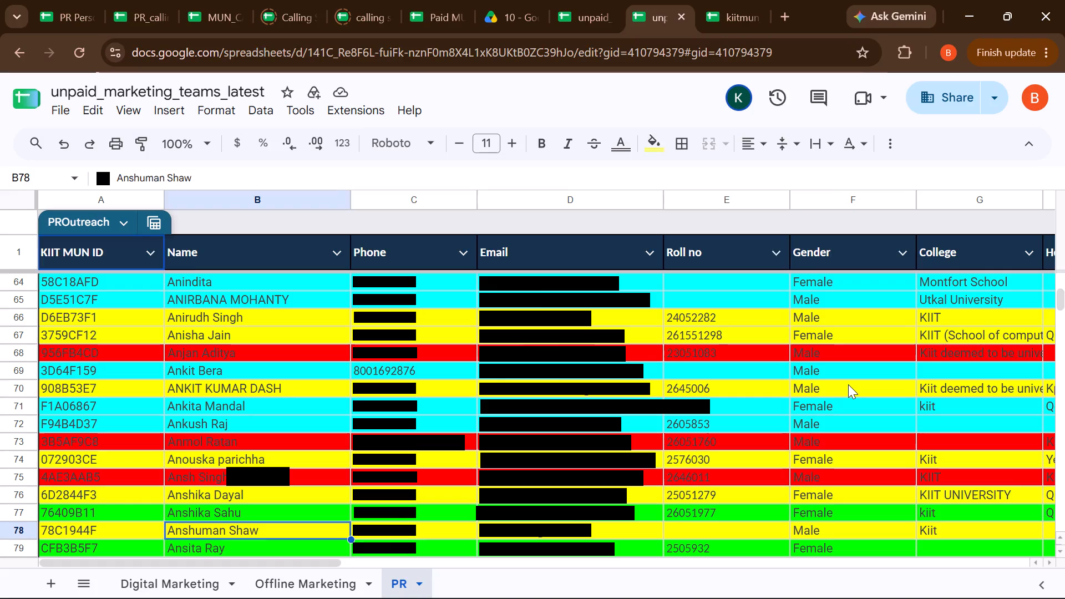
Examine row 78 from the registrant's Name across the teammate and outreach columns, and return to the Phone entry.
key(Right)
key(Right)
key(Right)
key(Right)
key(Left)
key(Right)
key(Right)
key(Right)
key(Right)
key(Right)
key(Right)
key(Right)
key(Right)
key(Right)
key(Right)
key(Right)
key(Right)
key(Right)
key(Right)
key(Right)
key(Right)
key(Right)
key(Right)
key(Right)
key(Right)
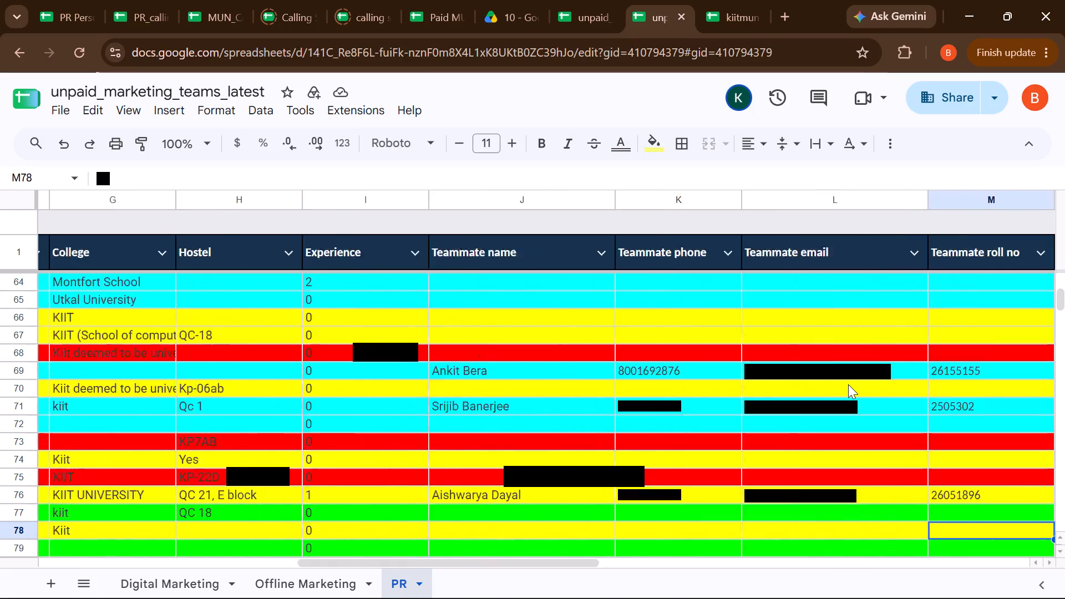
key(Right)
key(Left)
key(Left)
key(Left)
key(Left)
key(Left)
key(Left)
key(Left)
key(Left)
key(Left)
key(Left)
key(Left)
key(Left)
key(Left)
key(Left)
key(Left)
key(Left)
key(Left)
key(Left)
key(Left)
key(Left)
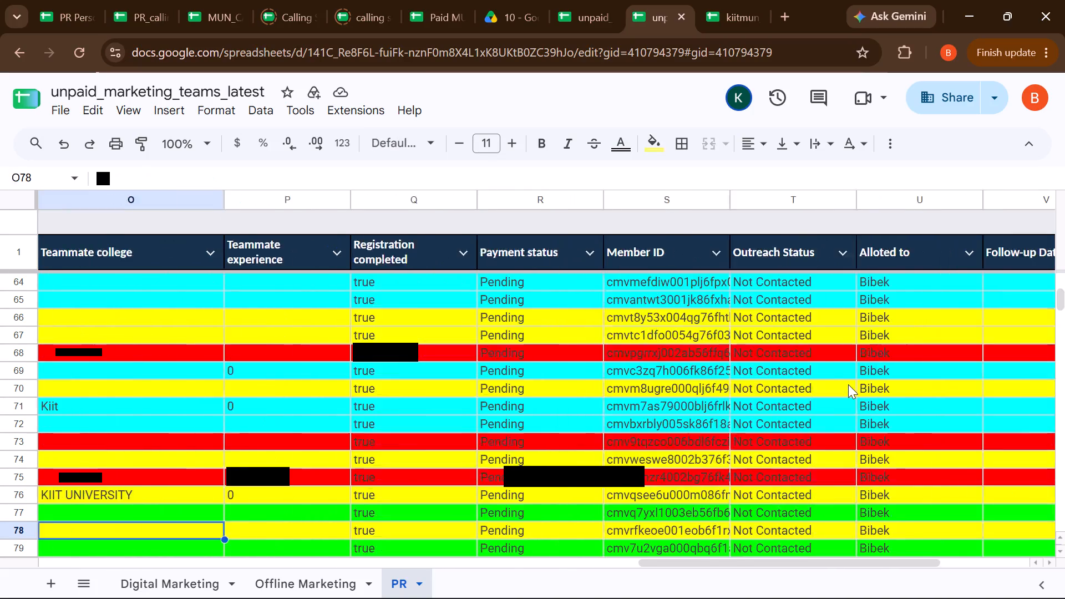
key(Right)
key(Right)
key(Right)
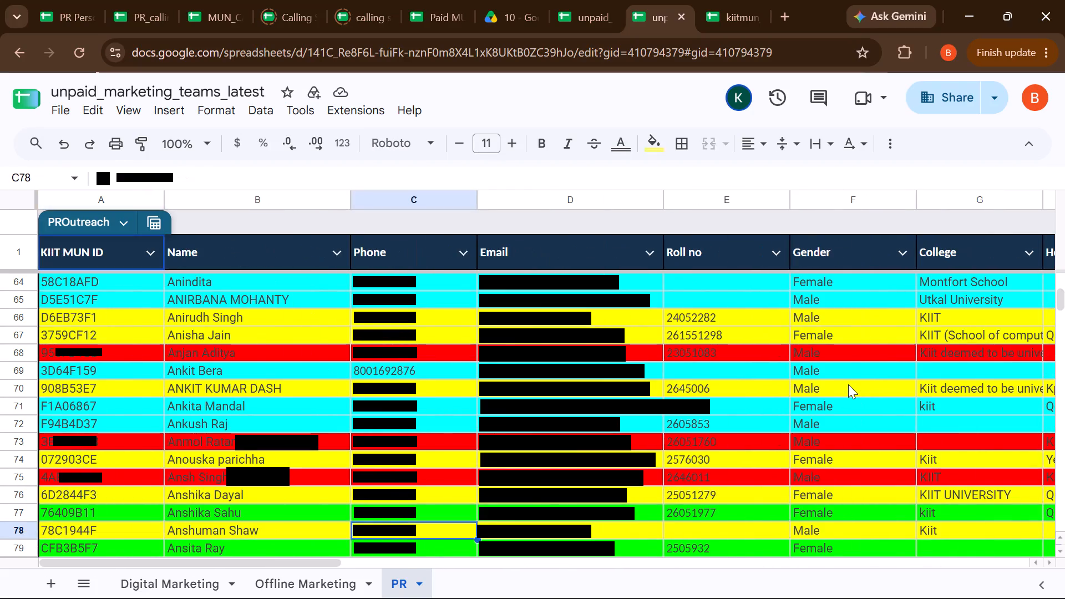
key(Left)
key(Left)
key(Right)
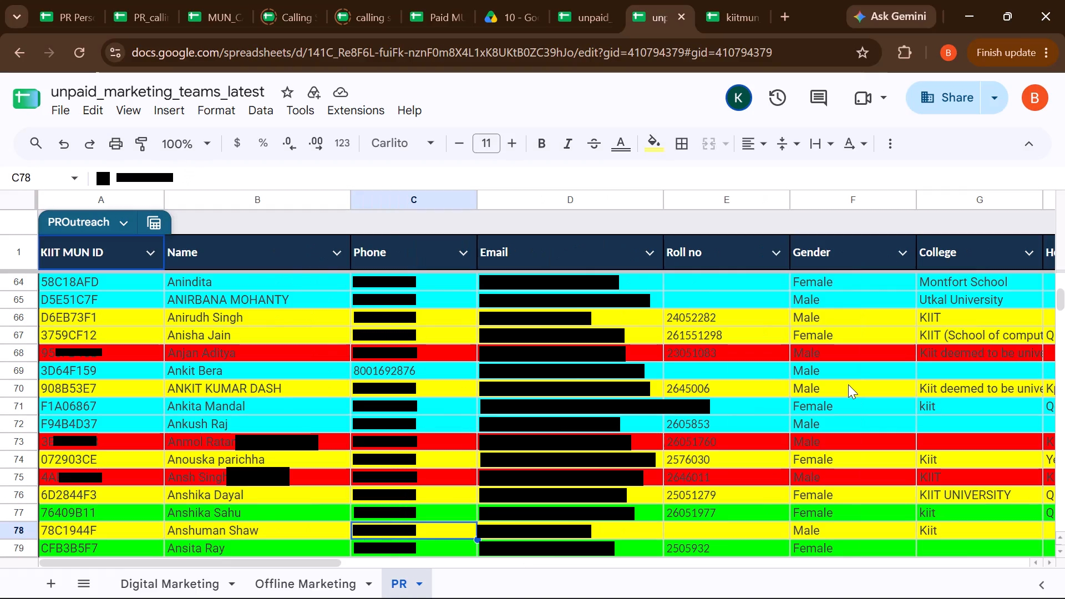
Recheck the Payment status, Follow-up Date and Remarks entries in row 78 and return to that registrant's Phone entry.
key(Right)
key(Right)
key(Right)
key(Right)
key(Right)
key(Right)
key(Right)
key(Right)
key(Right)
key(Right)
key(Right)
key(Right)
key(Right)
key(Right)
key(Right)
key(Right)
key(Right)
key(Right)
key(Right)
key(Right)
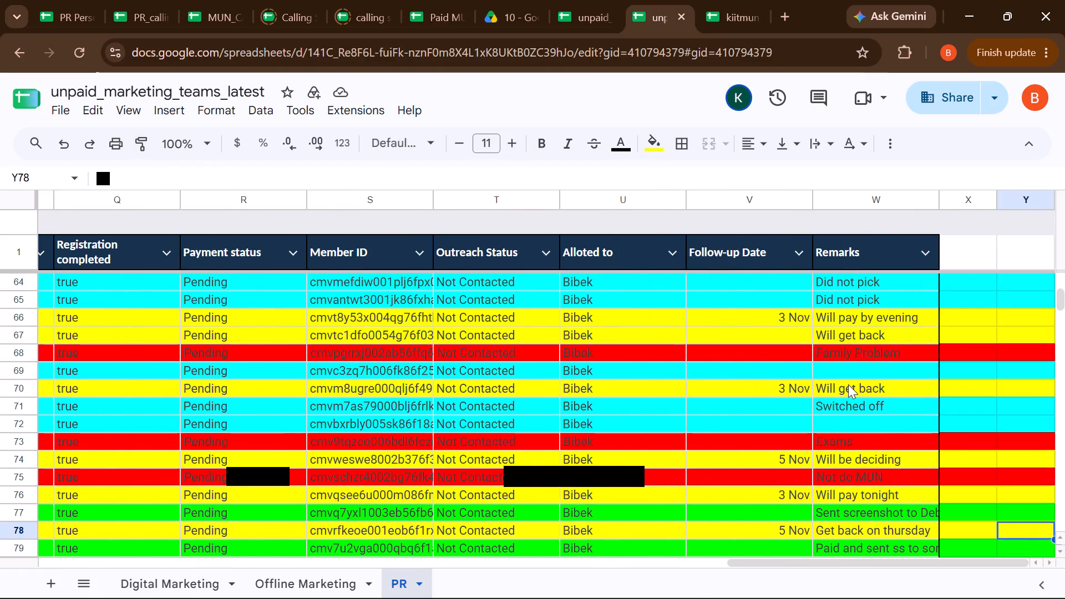
key(Left)
key(Left)
key(Left)
key(Left)
key(Left)
key(Left)
key(Left)
key(Left)
key(Left)
key(Left)
key(Left)
key(Left)
key(Left)
key(Left)
key(Left)
key(Left)
key(Left)
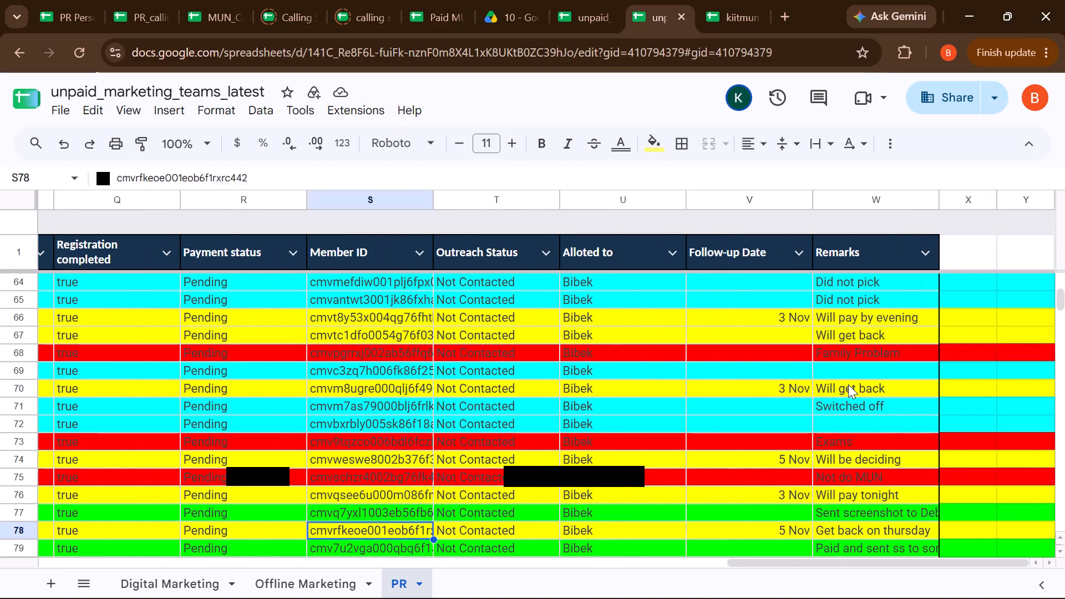
key(Left)
key(Right)
key(Left)
key(Left)
key(Left)
key(Left)
key(Left)
key(Left)
key(Left)
key(Left)
key(Left)
key(Left)
key(Left)
key(Left)
key(Left)
key(Left)
key(Left)
key(Left)
key(Left)
key(Left)
key(Left)
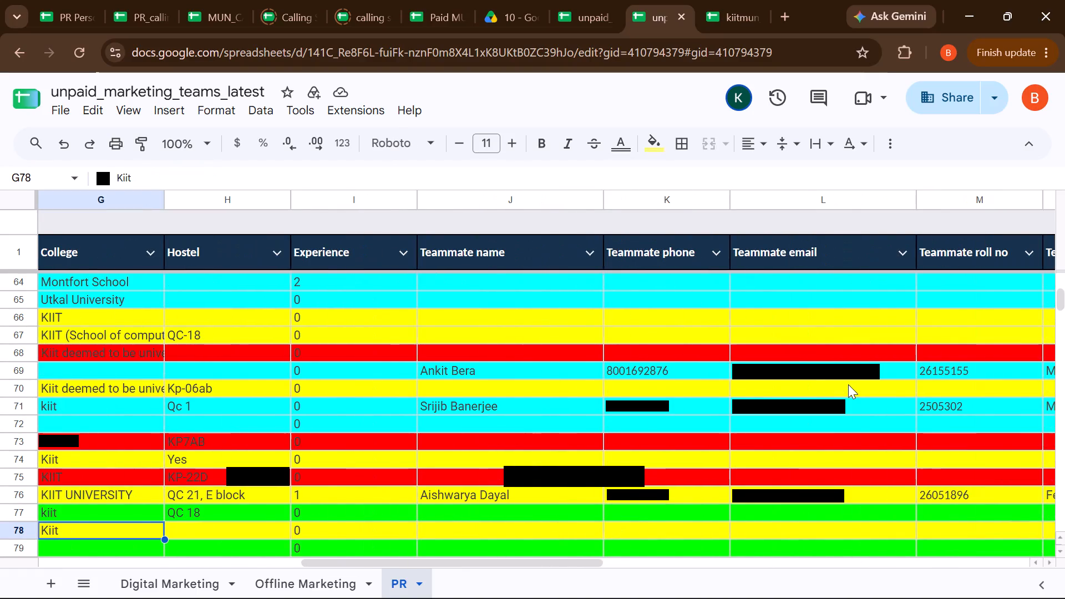
key(Right)
key(Right)
Look through the registrants below row 78, down to about row 100, for more yellow follow-up rows.
scroll(848, 384, down, 1)
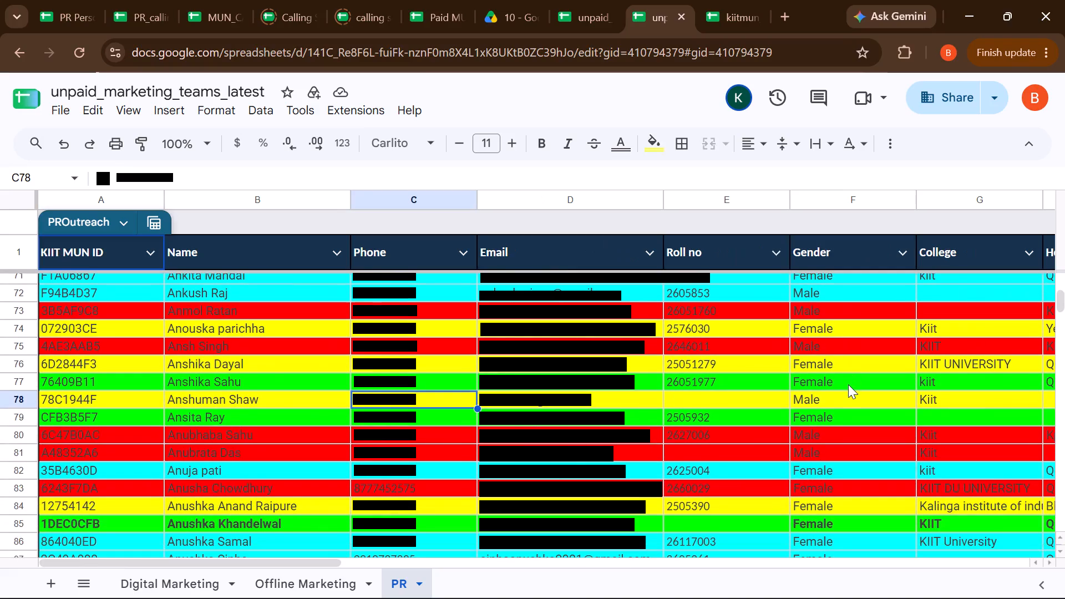
scroll(848, 384, down, 2)
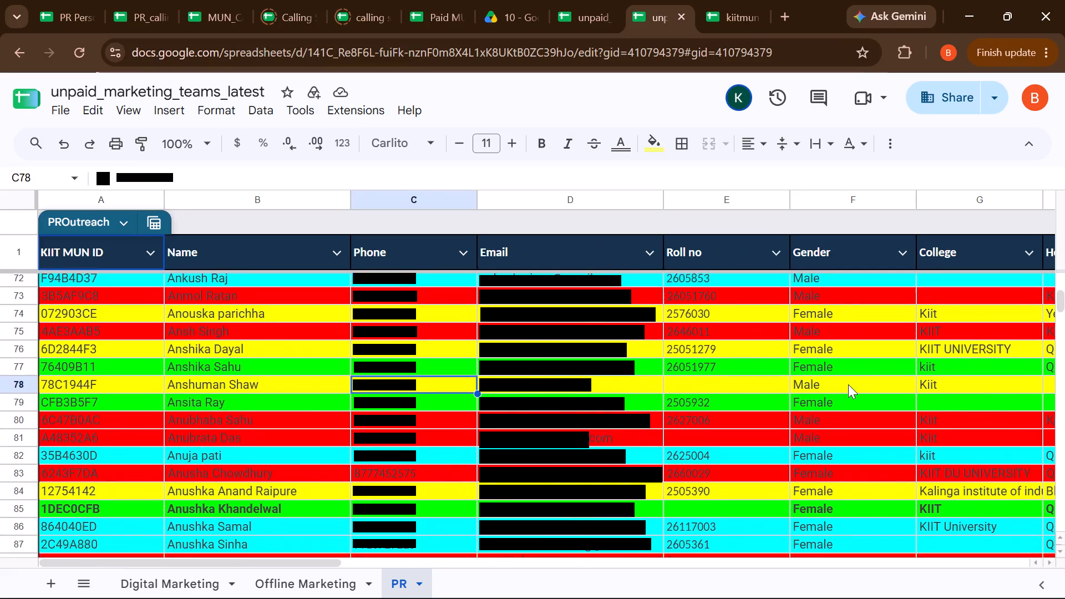
scroll(848, 384, down, 1)
scroll(848, 384, right, 2)
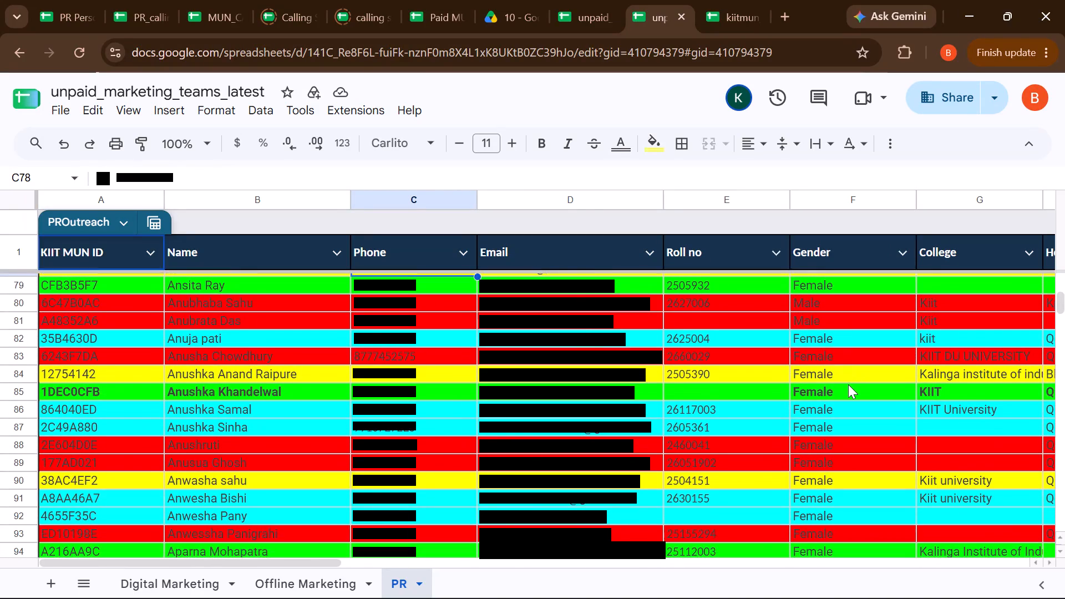
scroll(848, 384, right, 2)
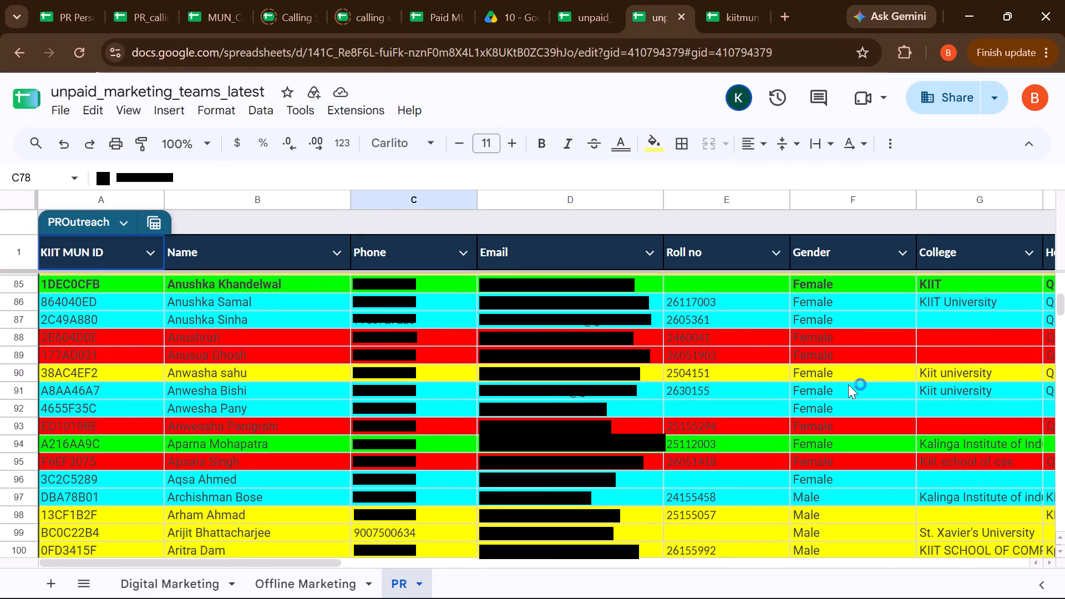
scroll(848, 384, right, 1)
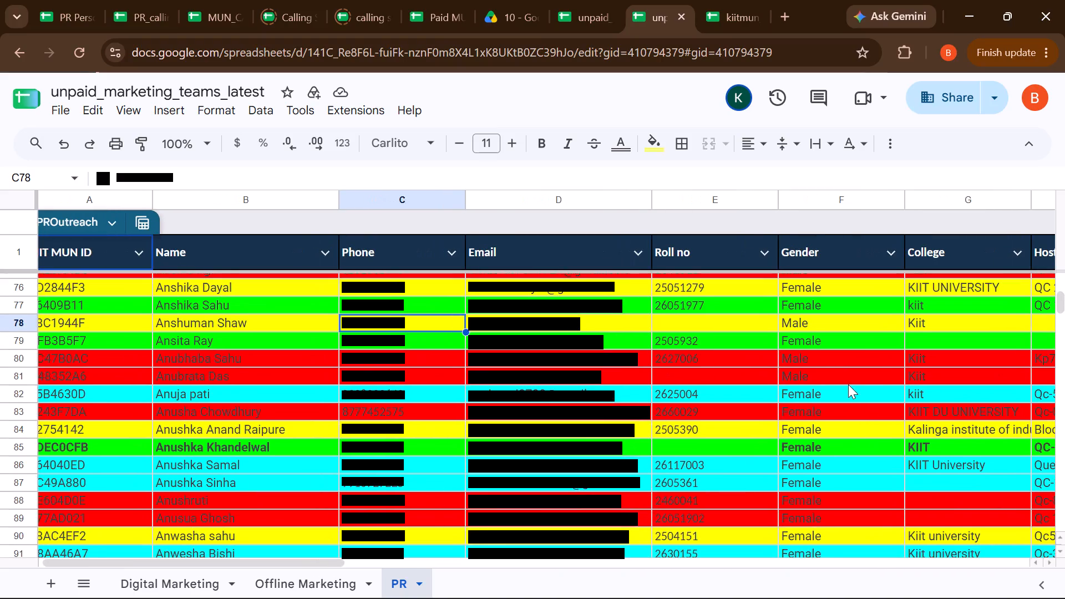
scroll(848, 384, right, 1)
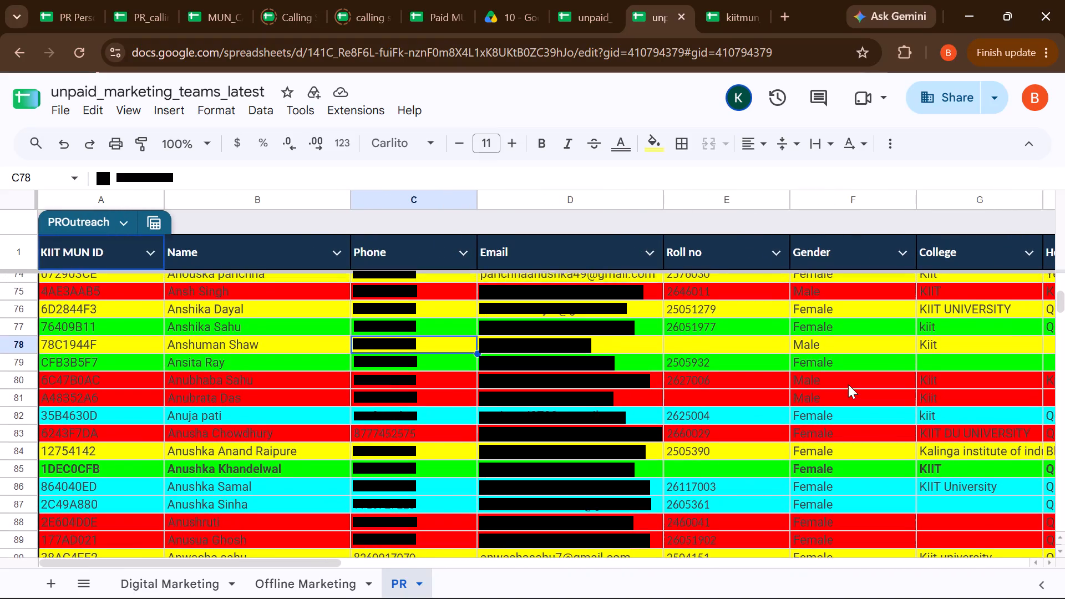
scroll(848, 384, right, 1)
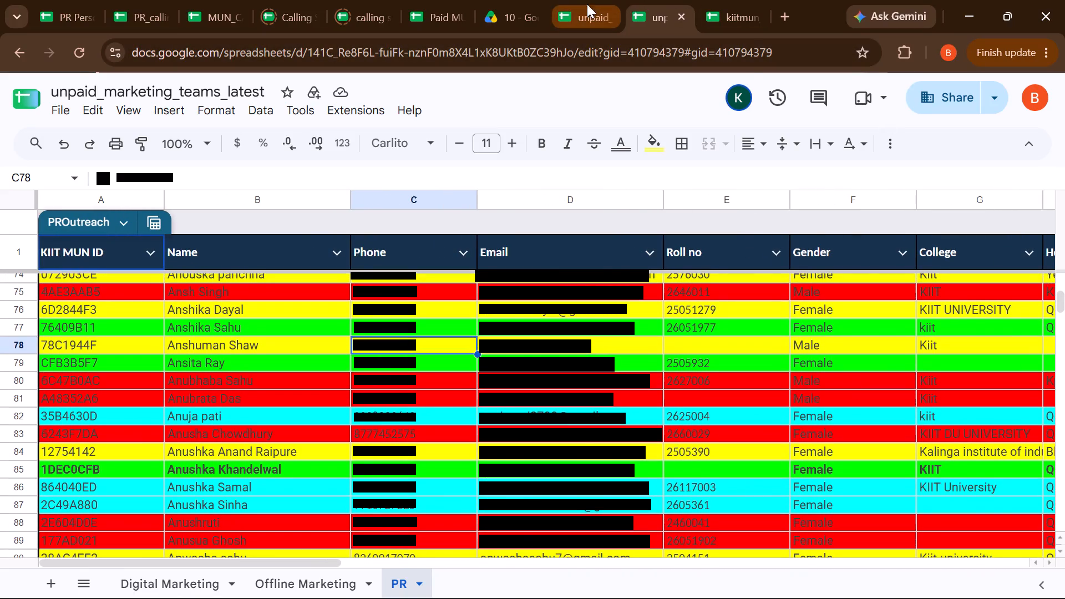
In the PAID sheet of Paid MUN, fill the Remark "Uploaded" from row 17 down through rows 18 and 19.
click(418, 0)
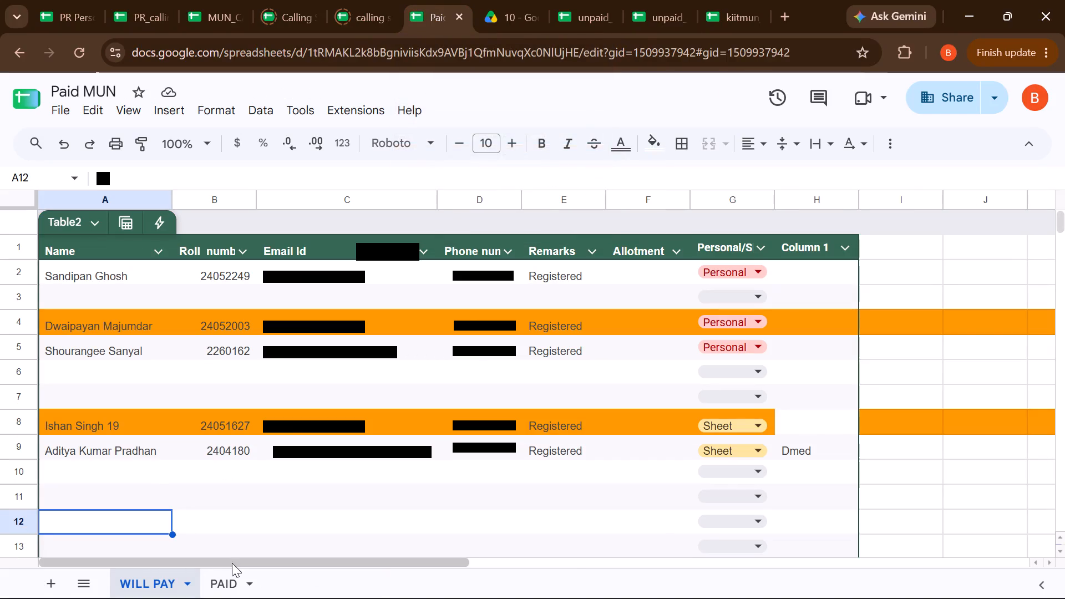
click(226, 578)
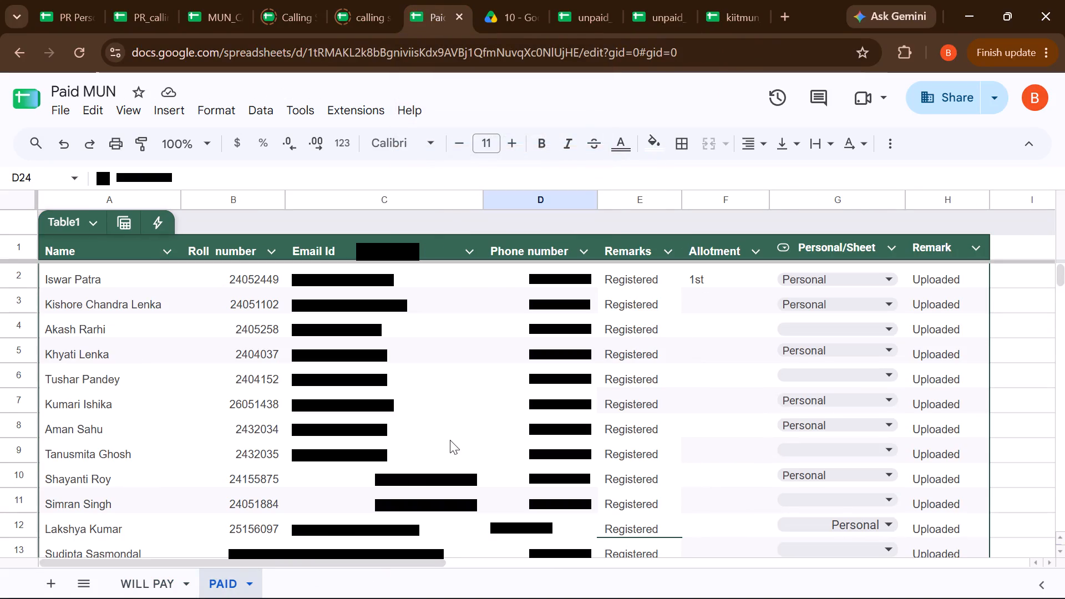
scroll(450, 440, down, 4)
scroll(450, 440, up, 6)
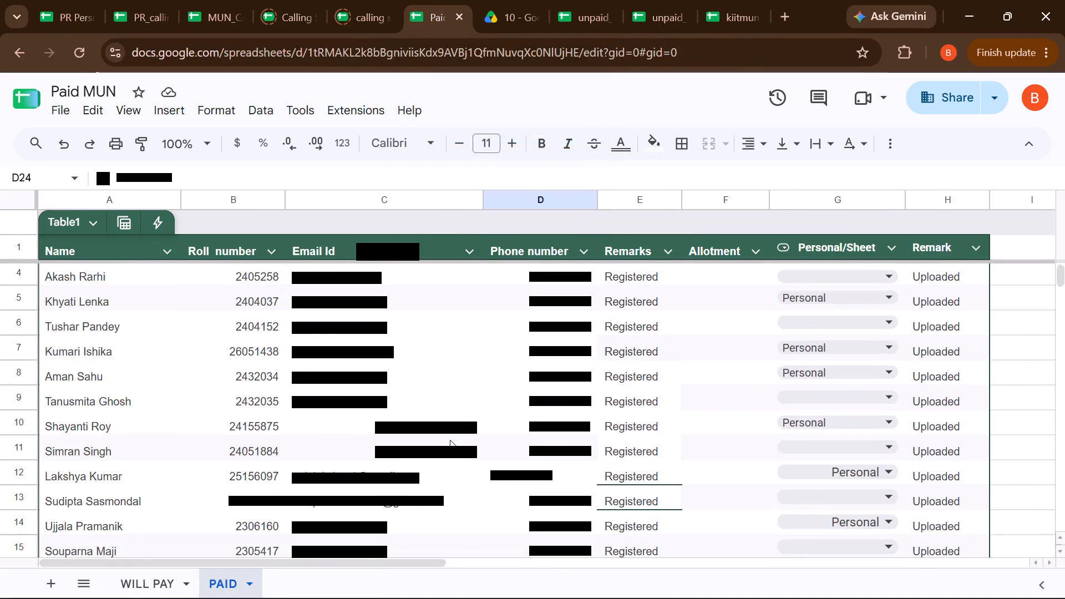
scroll(450, 440, down, 2)
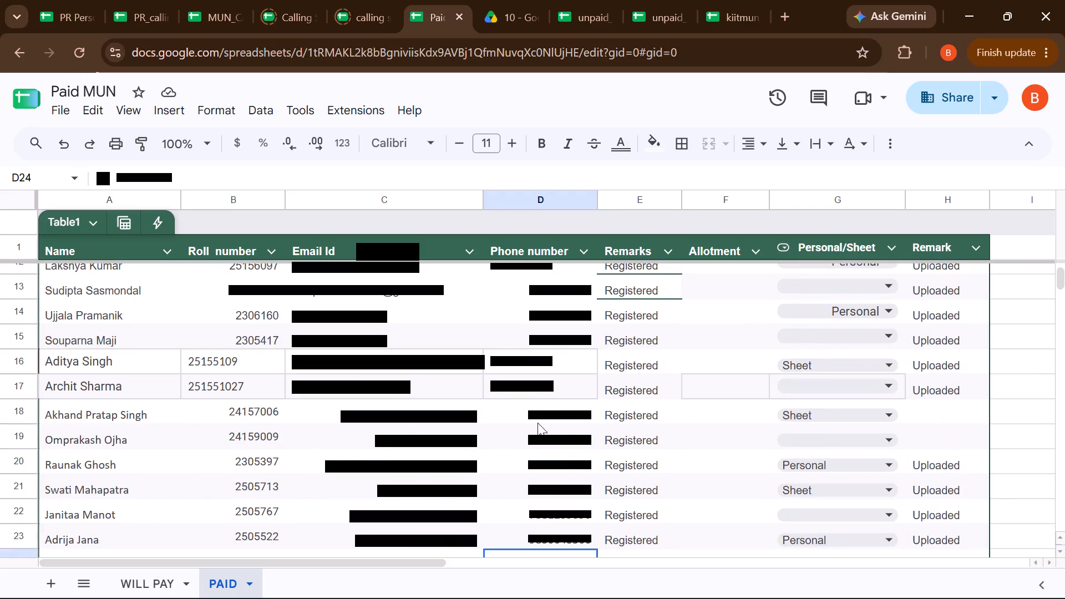
click(932, 396)
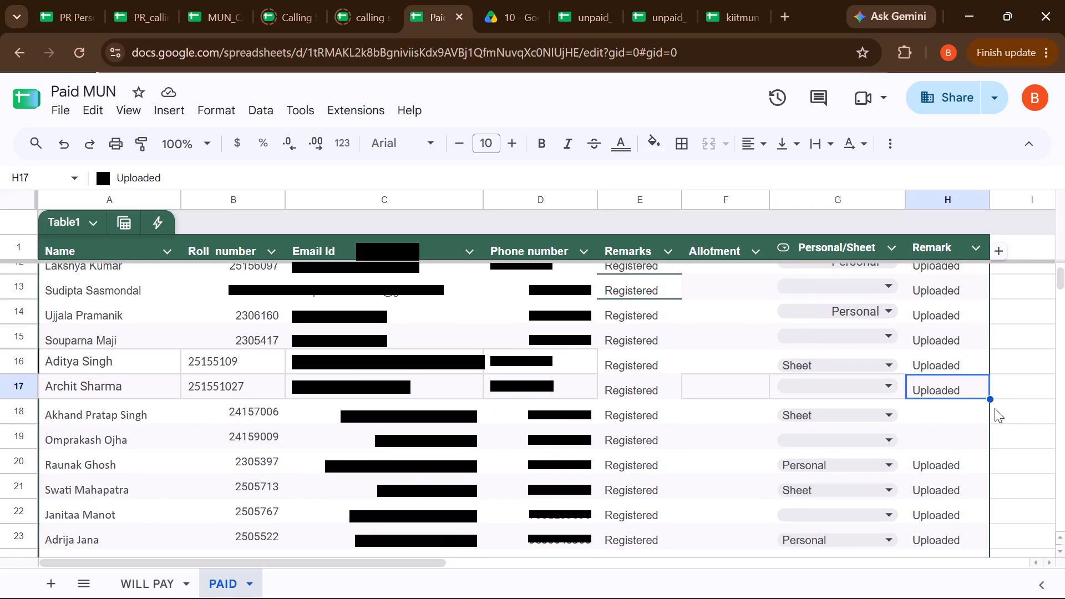
drag(991, 397, 991, 412)
drag(991, 412, 988, 439)
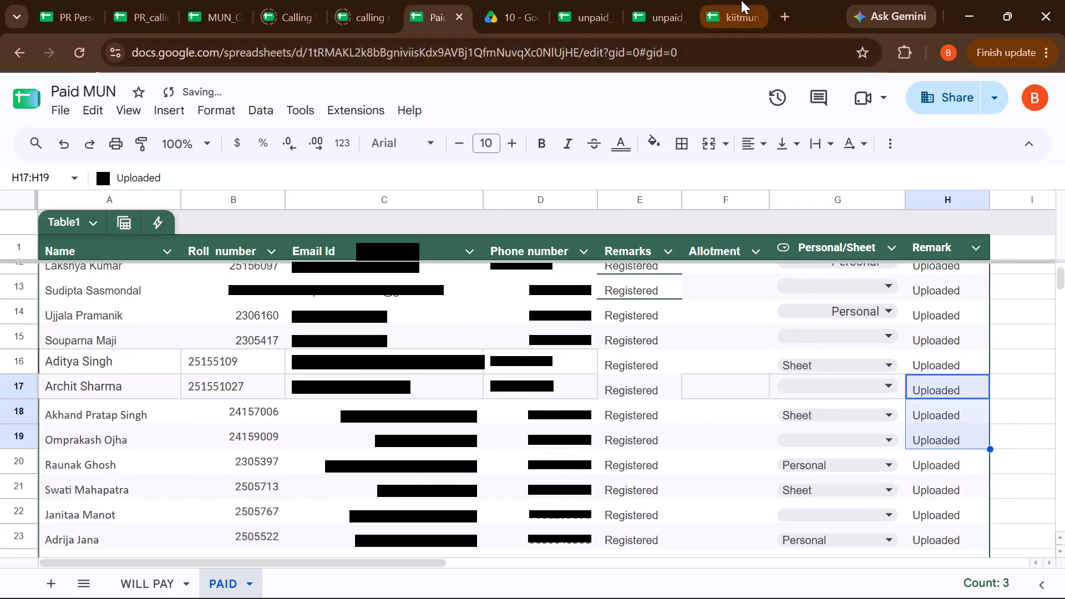
Switch to kiitmun_unpaid_nov1_to_nov5_marketing and look up the Name and Gender entries of the yellow row 40 registrant.
click(741, 0)
scroll(464, 357, right, 2)
key(Left)
key(Left)
key(Left)
key(Left)
key(Left)
key(Left)
key(Left)
key(Left)
key(Left)
key(Left)
key(Left)
key(Left)
key(Left)
key(Left)
key(Left)
key(Left)
key(Left)
key(Left)
key(Left)
key(Left)
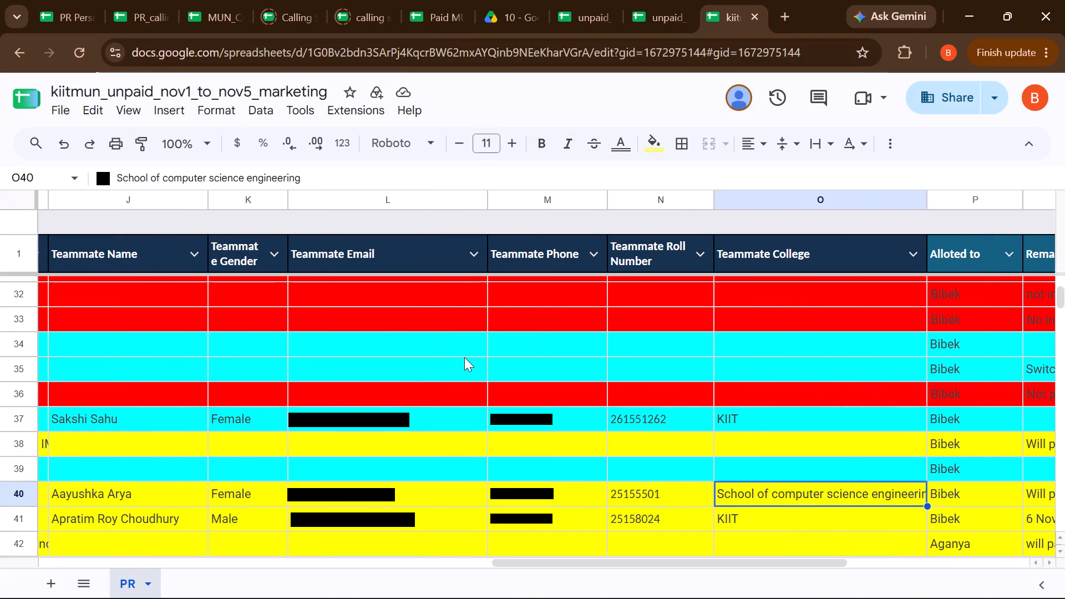
key(Left)
key(Right)
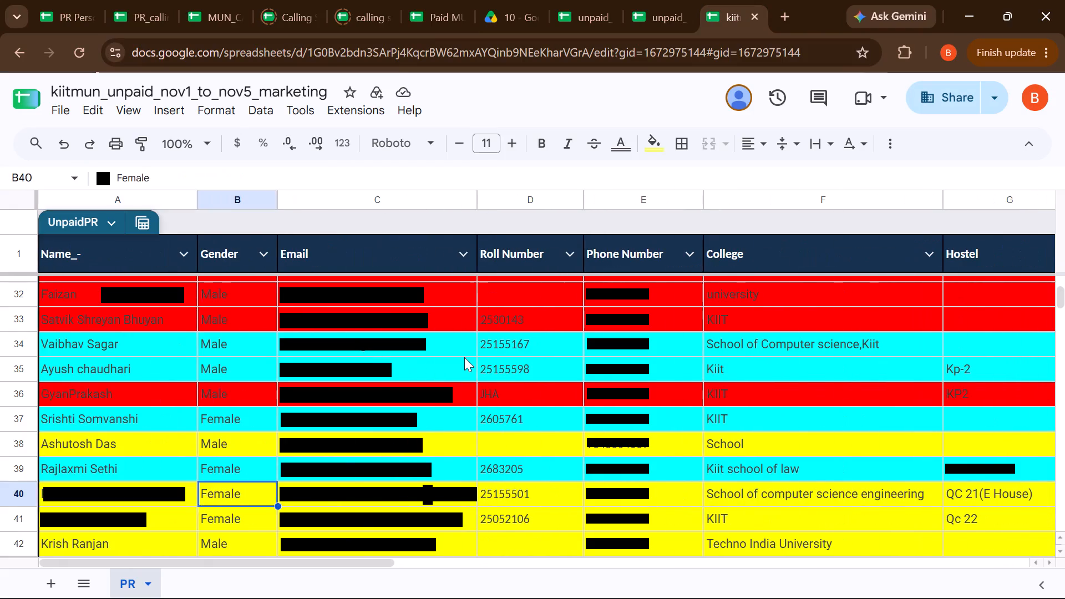
key(Left)
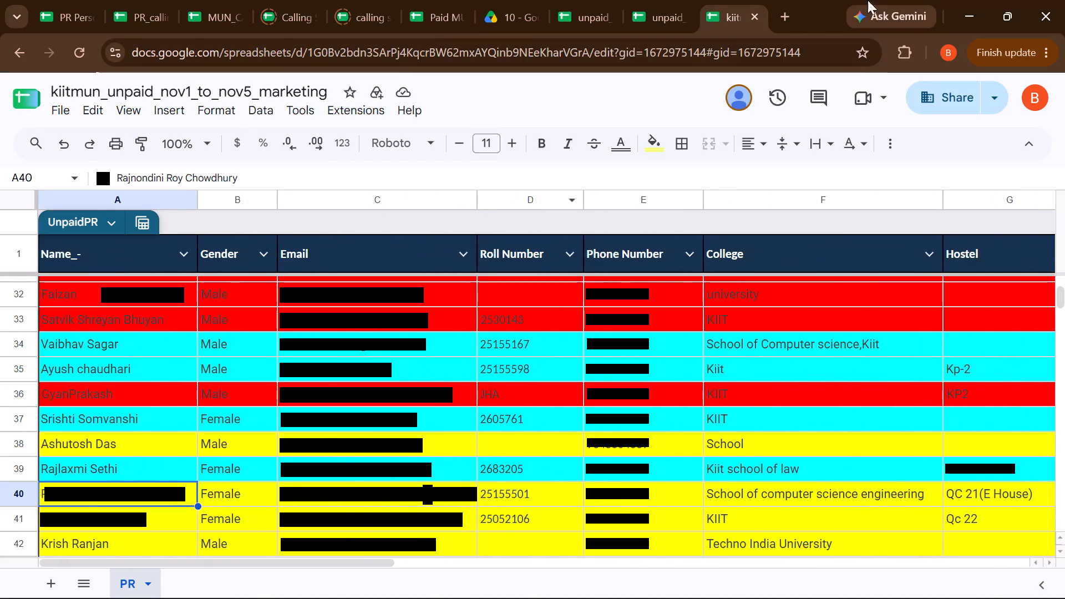
Return to unpaid_marketing_teams_latest and look up the KIIT MUN ID and Name entries in row 78.
click(666, 7)
key(Left)
key(Left)
key(Left)
key(Left)
key(Left)
key(Left)
key(Left)
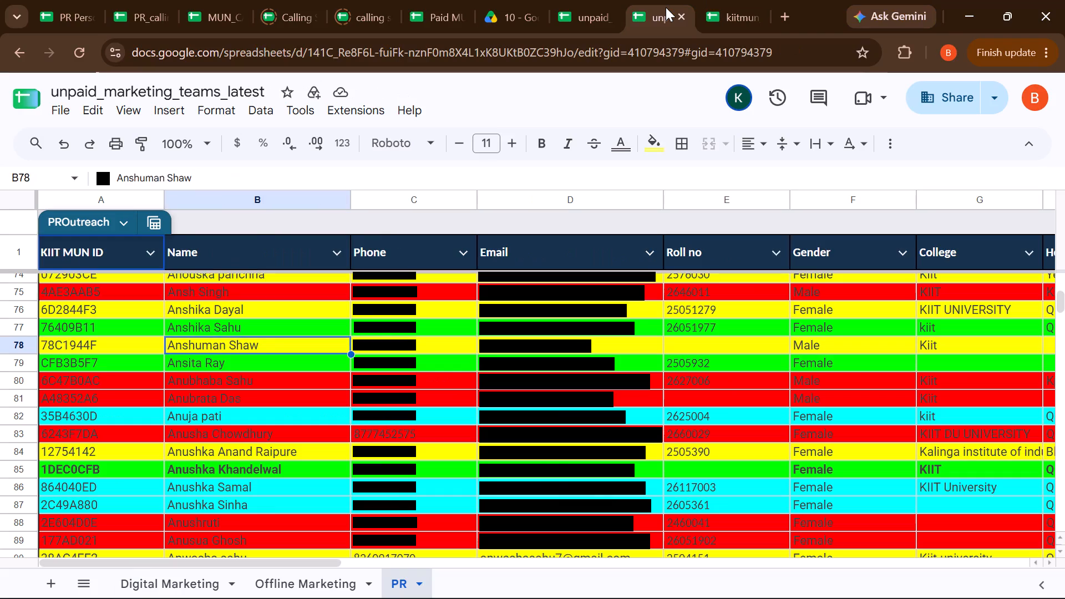
key(Right)
key(Left)
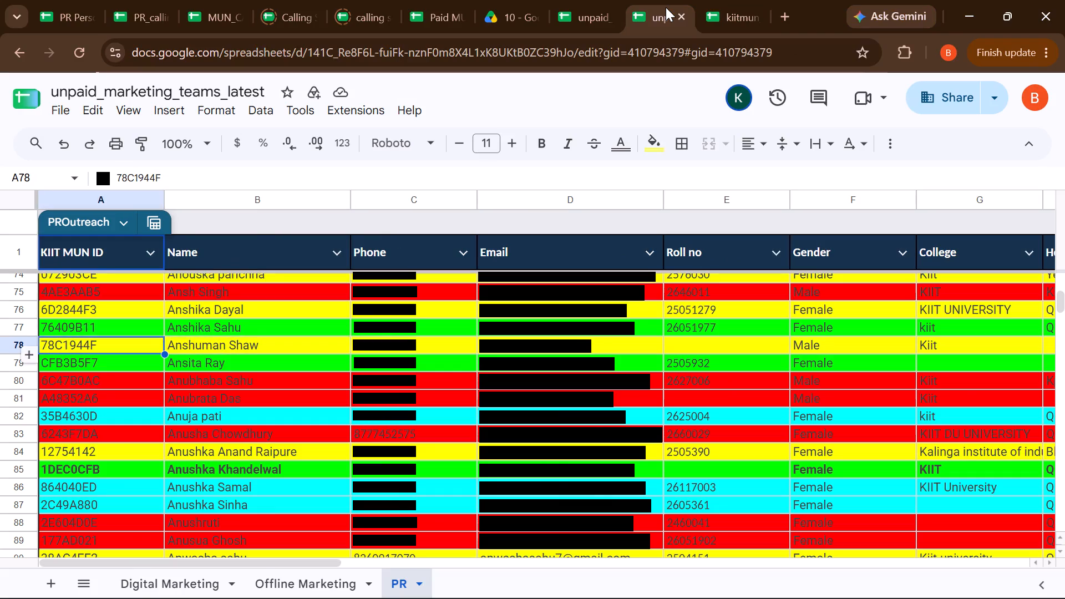
key(Right)
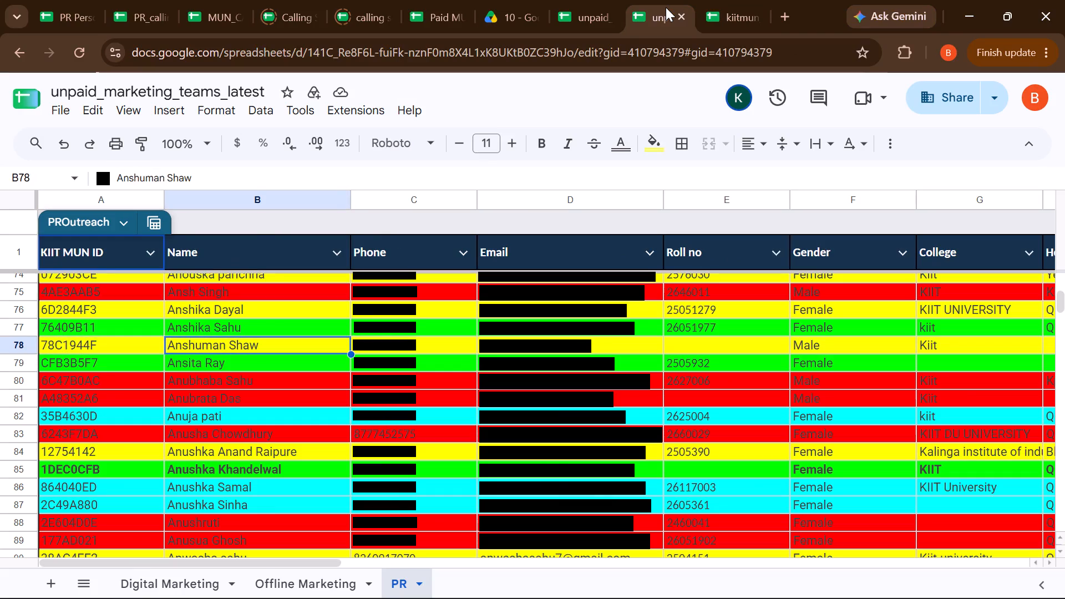
scroll(666, 7, left, 7)
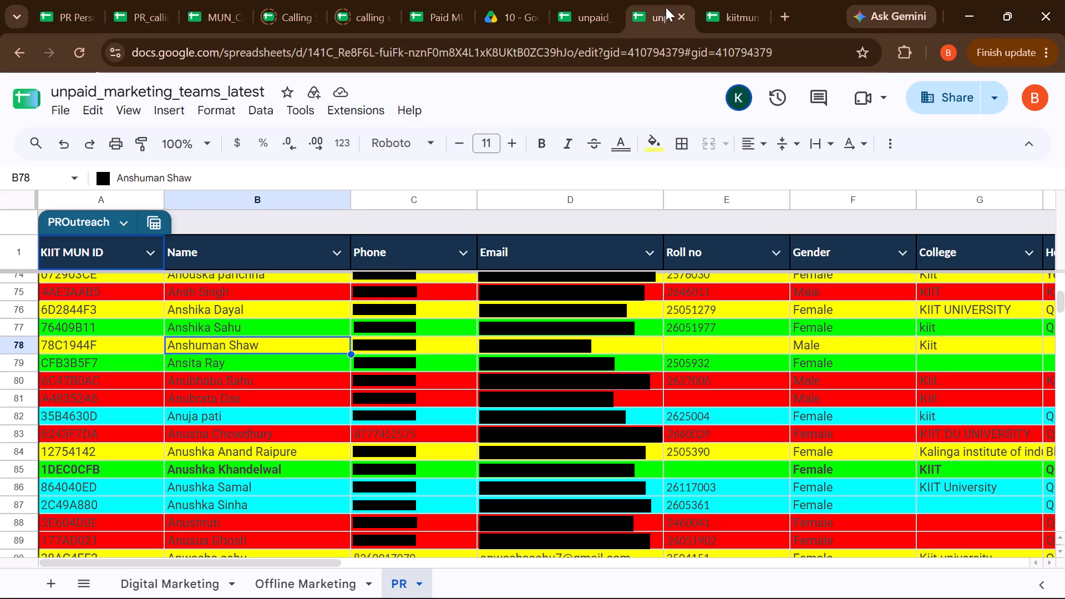
Examine row 78 across the teammate, payment and outreach columns through to its Follow-up Date and Remarks.
key(Right)
key(Right)
key(Right)
key(Right)
key(Right)
key(Right)
key(Right)
key(Right)
key(Right)
key(Right)
key(Right)
key(Right)
key(Right)
key(Right)
key(Right)
key(Right)
key(Right)
key(Right)
key(Right)
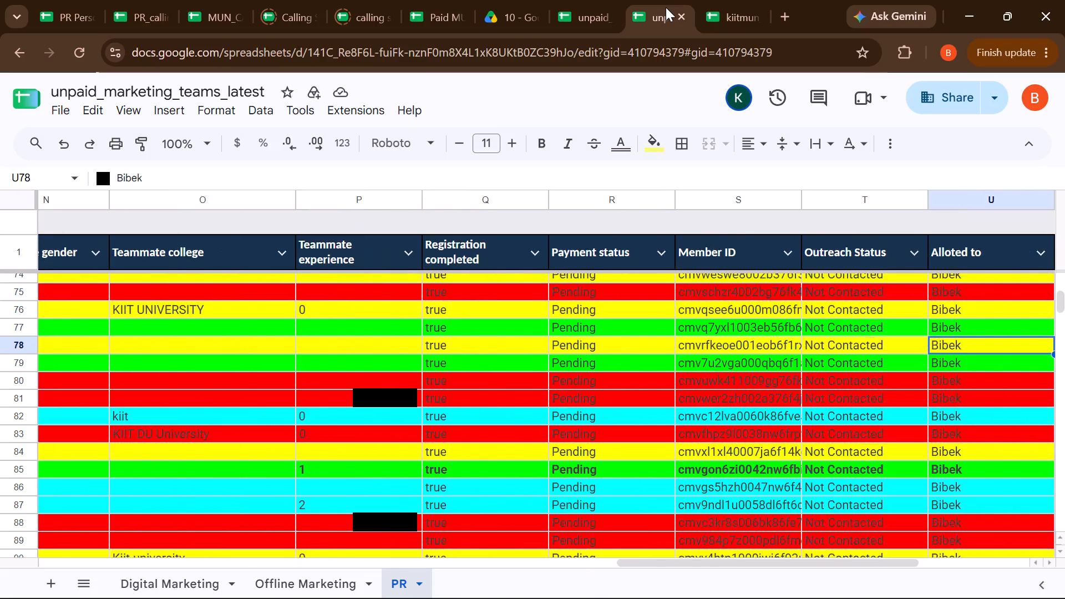
key(Right)
key(Right)
key(Right)
key(Left)
key(Left)
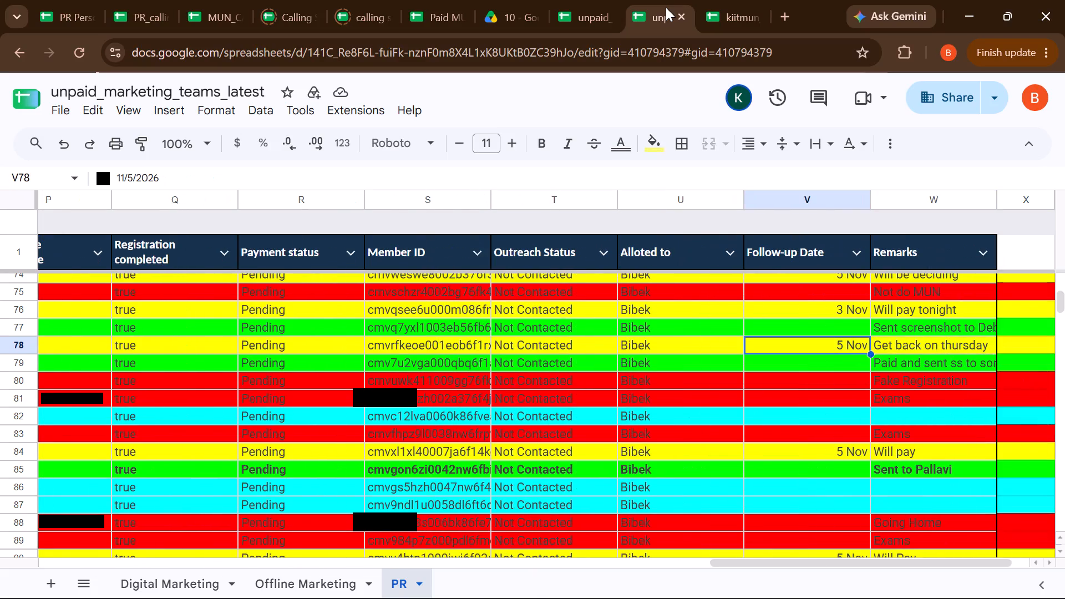
Check the Follow-up Date of the yellow "Will pay" registrant in row 84 and look up that row's Name entry.
key(Down)
key(Down)
key(Down)
key(Down)
key(Down)
key(Down)
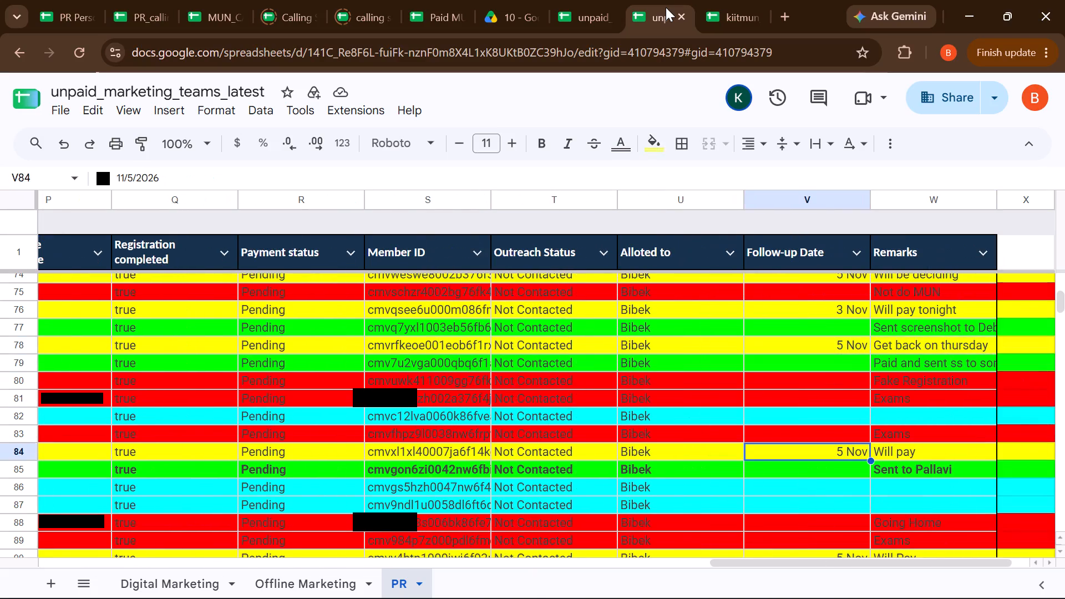
key(Left)
key(Left)
key(Left)
key(Left)
key(Left)
key(Left)
key(Left)
key(Left)
key(Left)
key(Left)
key(Left)
key(Left)
key(Left)
key(Left)
key(Left)
key(Left)
key(Left)
key(Left)
key(Left)
key(Left)
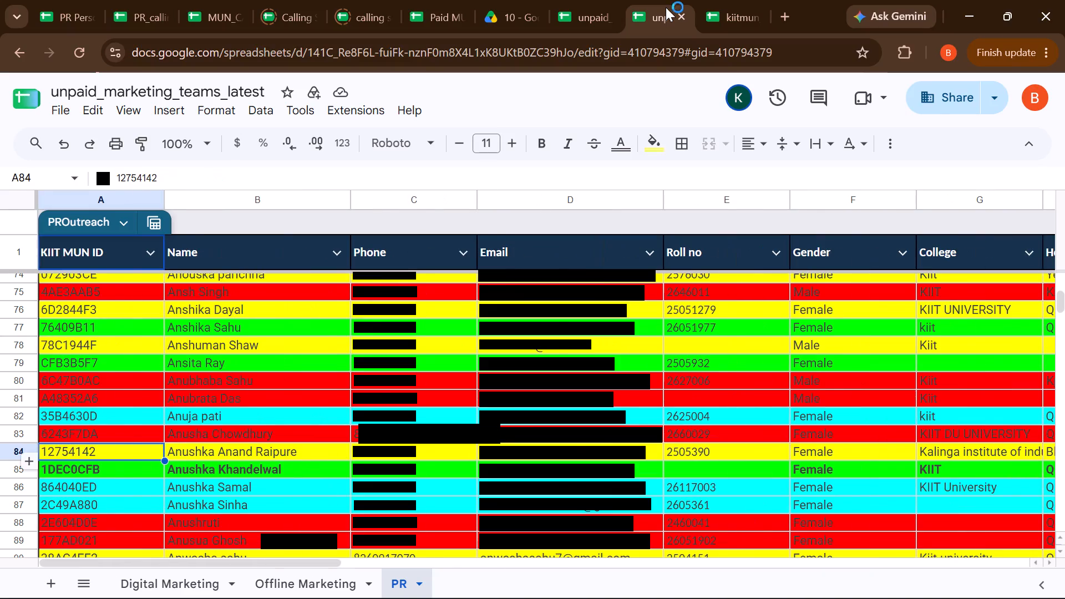
key(Right)
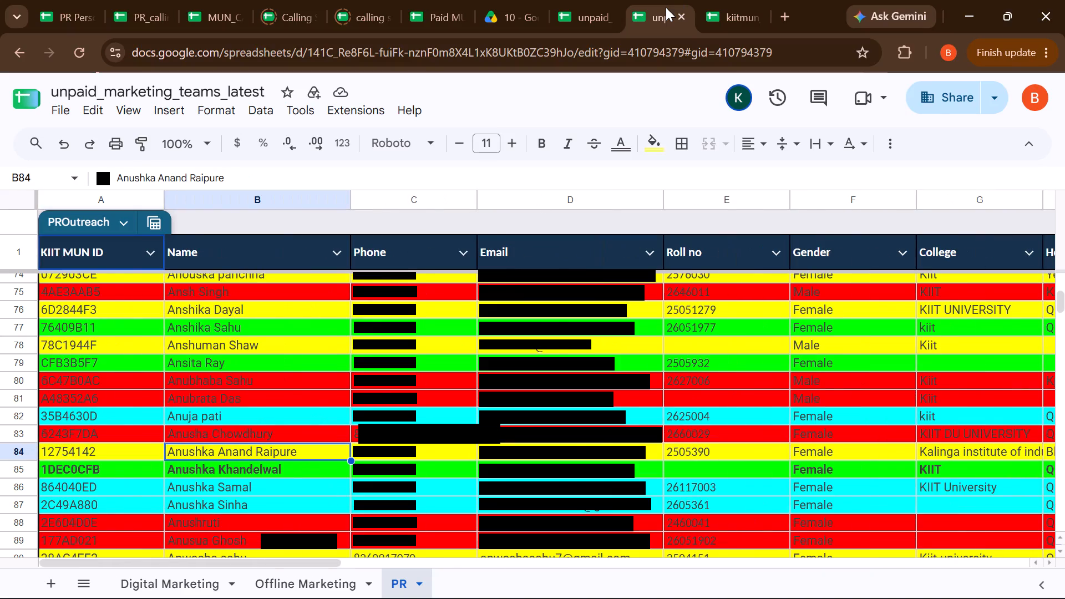
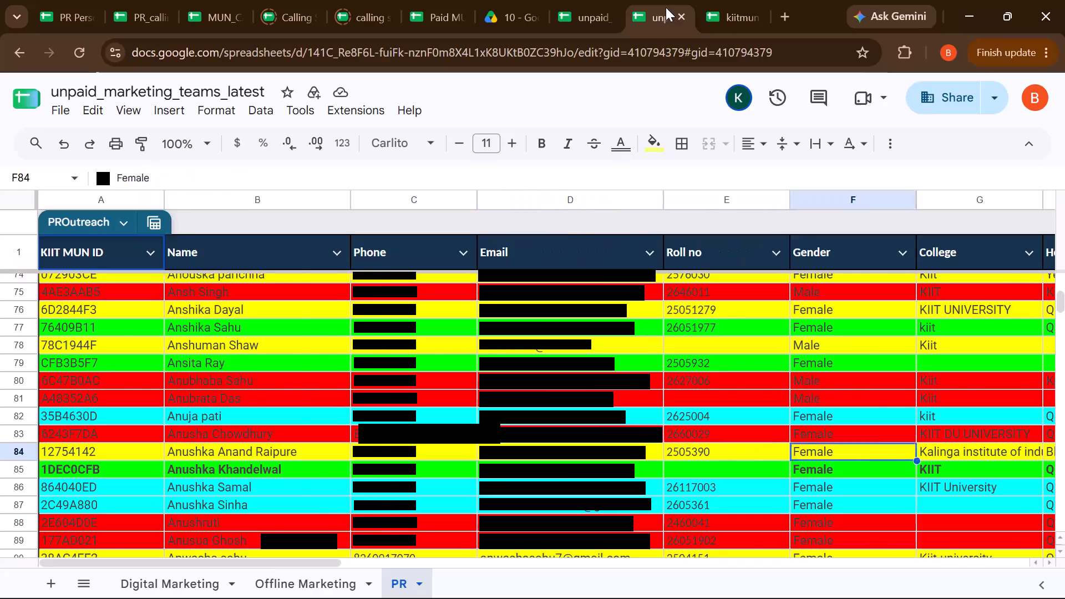
Check the Follow-up Date of the next yellow row allotted to Bibek after row 84, in row 90.
key(Right)
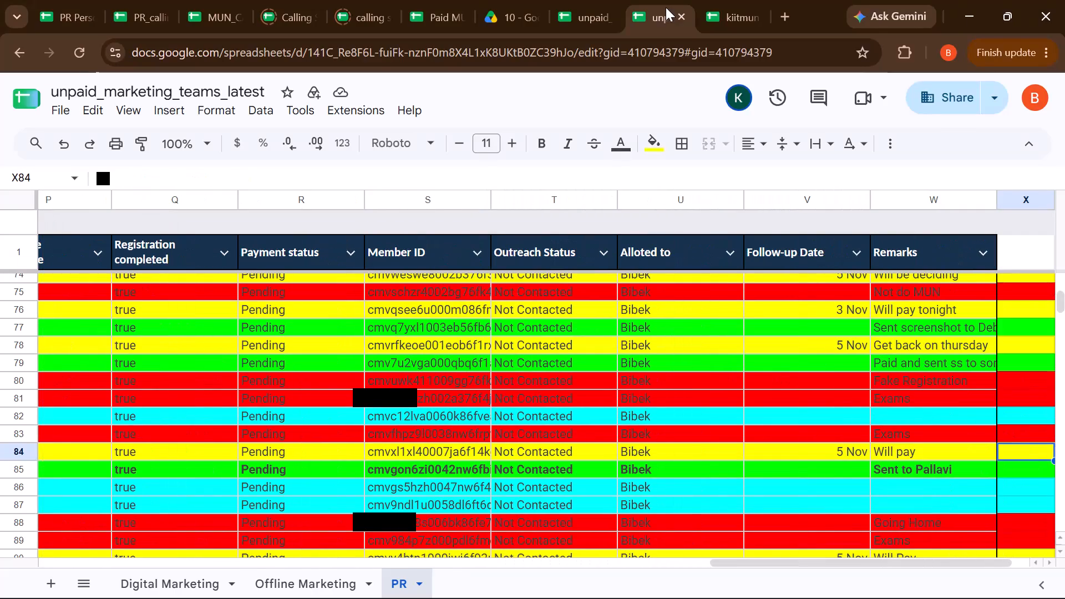
key(Left)
key(Left)
key(Down)
key(Down)
key(Down)
key(Down)
key(Down)
key(Down)
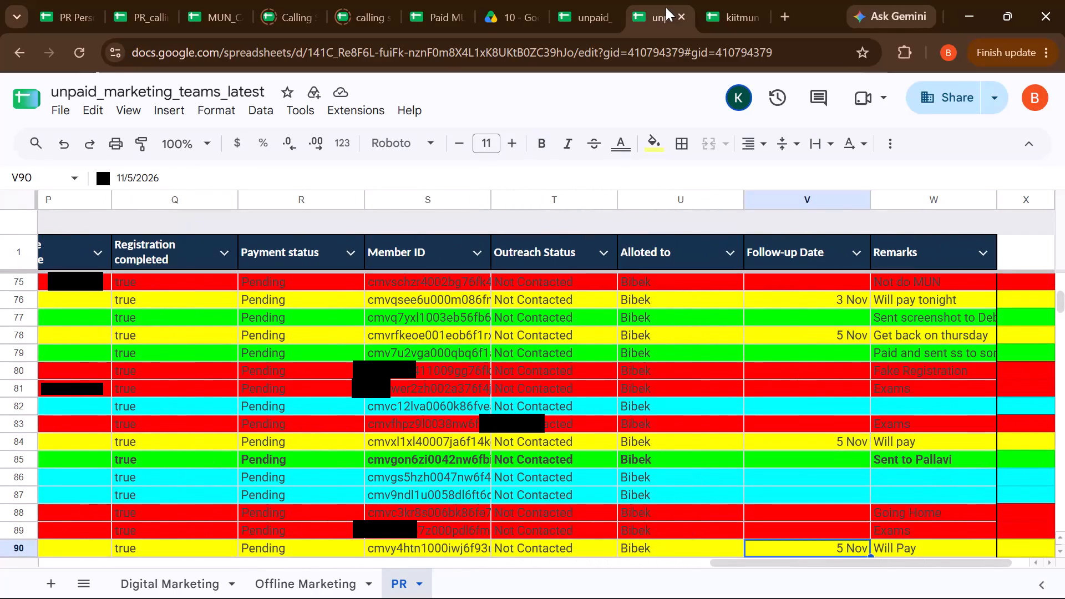
Look up the KIIT MUN ID and Name entries of the yellow "Will Pay" registrant in row 90.
key(Left)
key(Left)
key(Left)
key(Left)
key(Left)
key(Left)
key(Left)
key(Left)
key(Left)
key(Left)
key(Left)
key(Left)
key(Left)
key(Left)
key(Left)
key(Left)
key(Left)
key(Left)
key(Left)
key(Left)
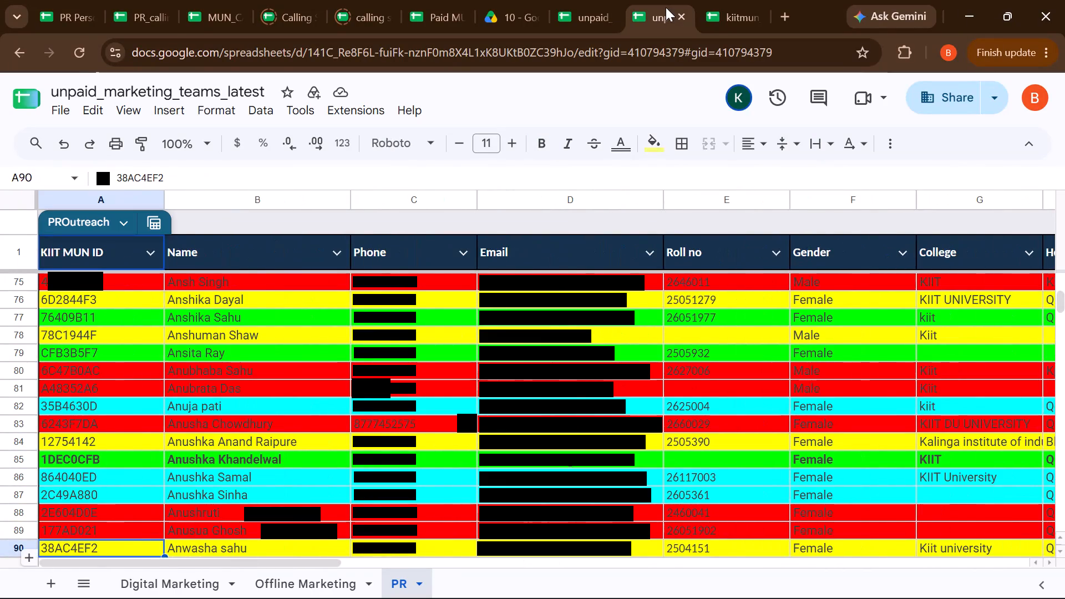
key(Right)
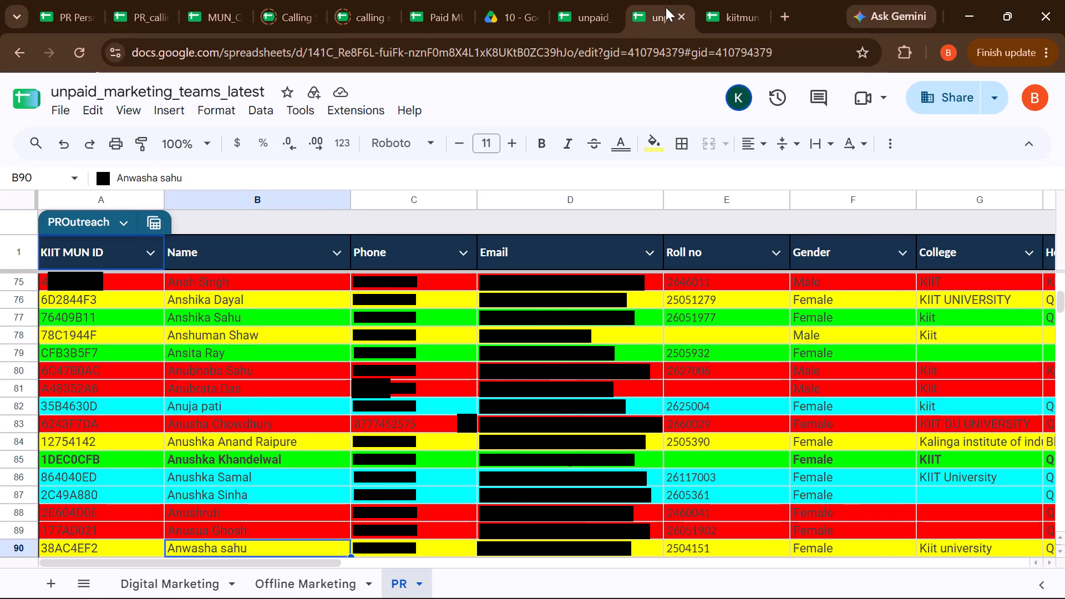
Examine row 90 from its contact details across to its Follow-up Date and Remarks.
scroll(666, 7, down, 1)
key(Down)
key(Down)
key(Up)
key(Up)
key(Right)
key(Right)
key(Right)
key(Right)
key(Right)
key(Right)
key(Right)
key(Right)
key(Right)
key(Right)
key(Right)
key(Right)
key(Right)
key(Right)
key(Right)
key(Right)
key(Right)
key(Right)
key(Right)
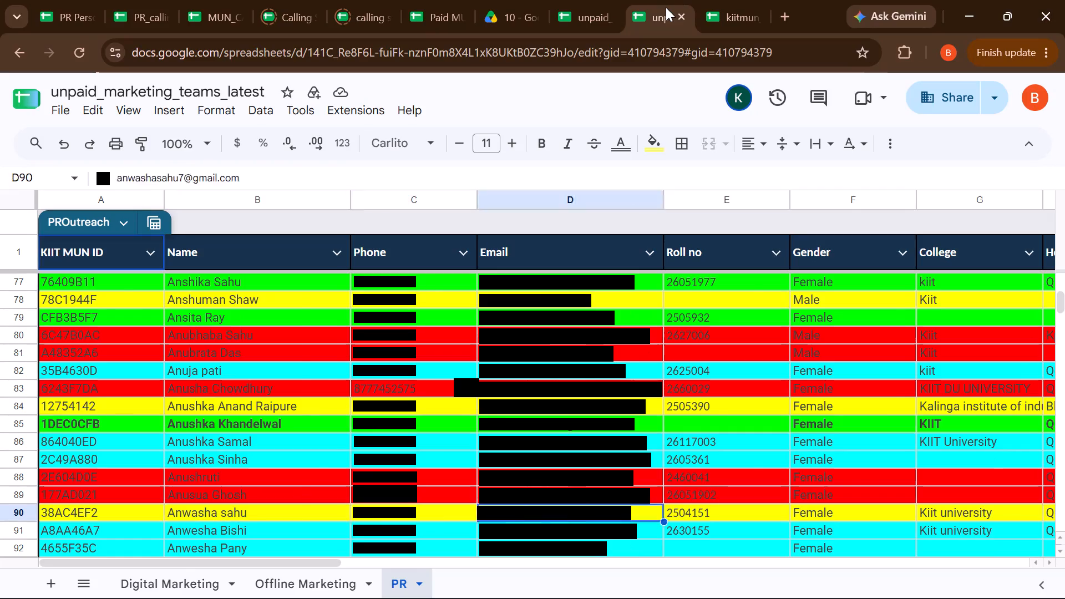
key(Right)
key(Right)
key(Right)
key(Right)
key(Left)
key(Left)
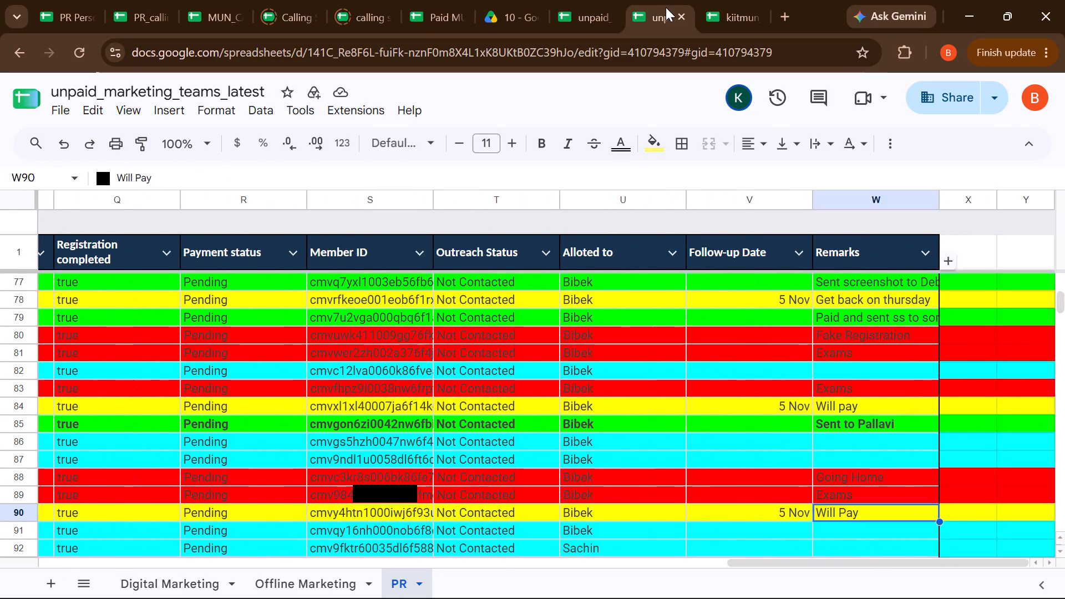
key(Left)
key(Left)
key(Right)
Scan the Follow-up Date and Remarks columns from row 91 through Sachin's rows and into Pallavi's, as far as row 130.
key(Down)
key(Down)
key(Down)
key(Down)
key(Down)
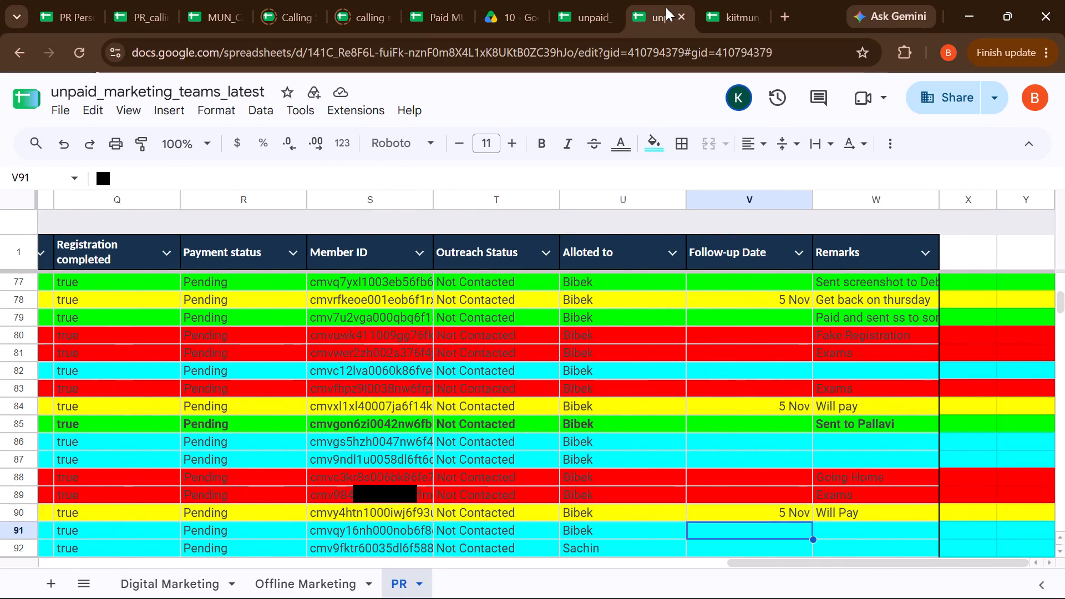
key(Down)
key(Down)
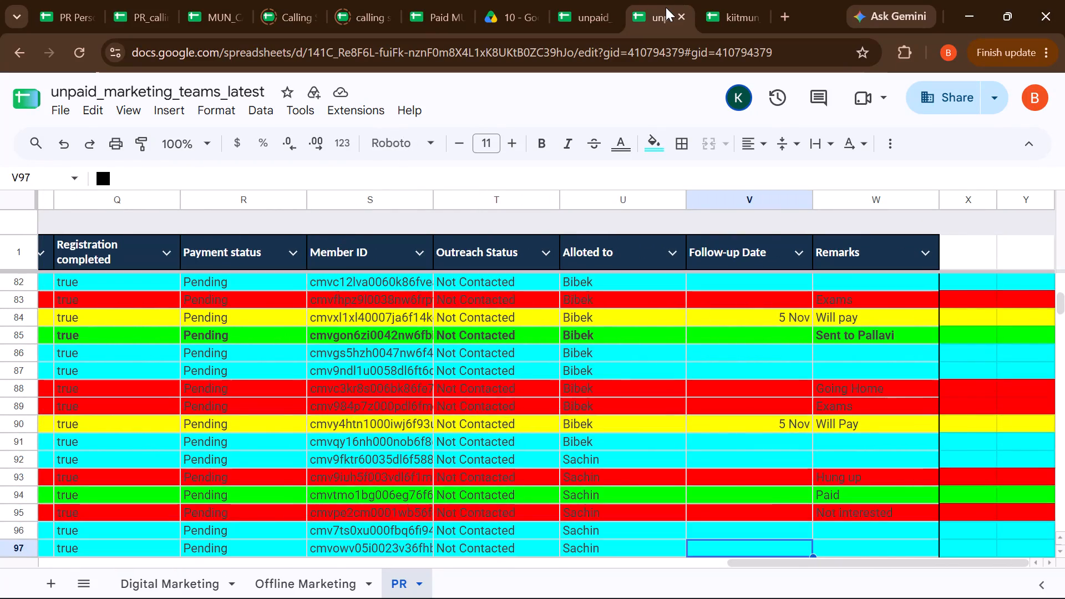
key(Down)
key(Down)
key(Down)
key(Down)
key(Down)
key(Down)
key(Down)
key(Down)
key(Down)
key(Down)
key(Down)
key(Down)
key(Down)
key(Down)
key(Down)
key(Down)
key(Down)
key(Down)
key(Down)
key(Down)
key(Down)
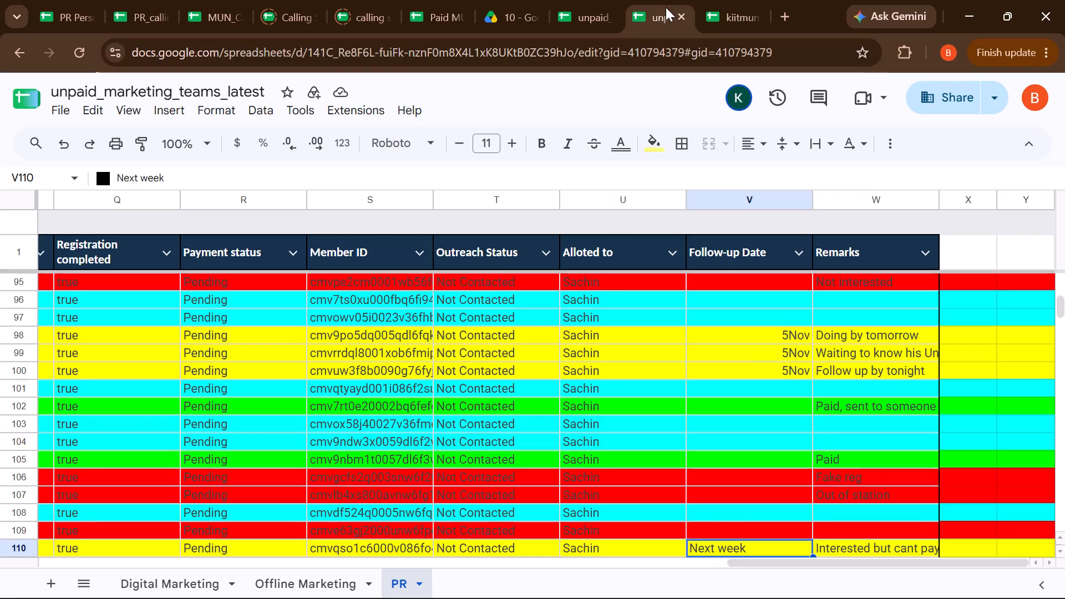
key(Down)
key(Down)
key(Down)
key(Down)
key(Down)
key(Down)
key(Down)
key(Down)
key(Down)
key(Down)
key(Down)
key(Down)
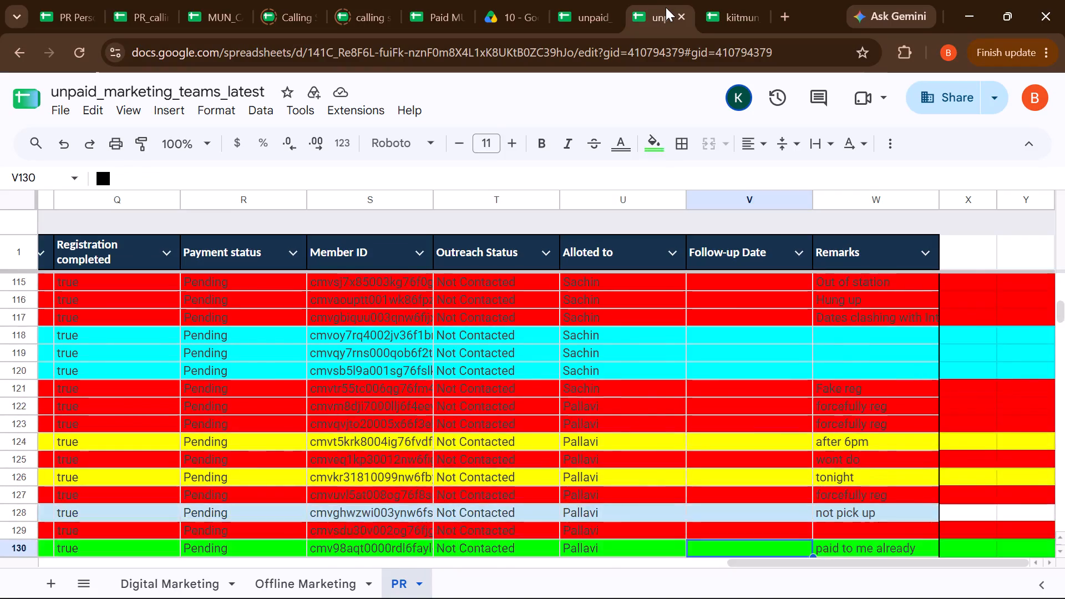
Scan the Follow-up Date and Remarks columns from row 131 through Pallavi's rows and into Saumyashree's, as far as row 206.
key(Down)
key(Down)
key(Down)
key(Down)
key(Down)
key(Down)
key(Down)
key(Down)
key(Down)
key(Down)
key(Down)
key(Down)
key(Down)
key(Down)
key(Down)
key(Down)
key(Down)
key(Down)
key(Down)
key(Down)
key(Down)
key(Down)
key(Down)
key(Down)
key(Down)
key(Down)
key(Down)
key(Down)
key(Down)
key(Down)
key(Down)
key(Down)
key(Down)
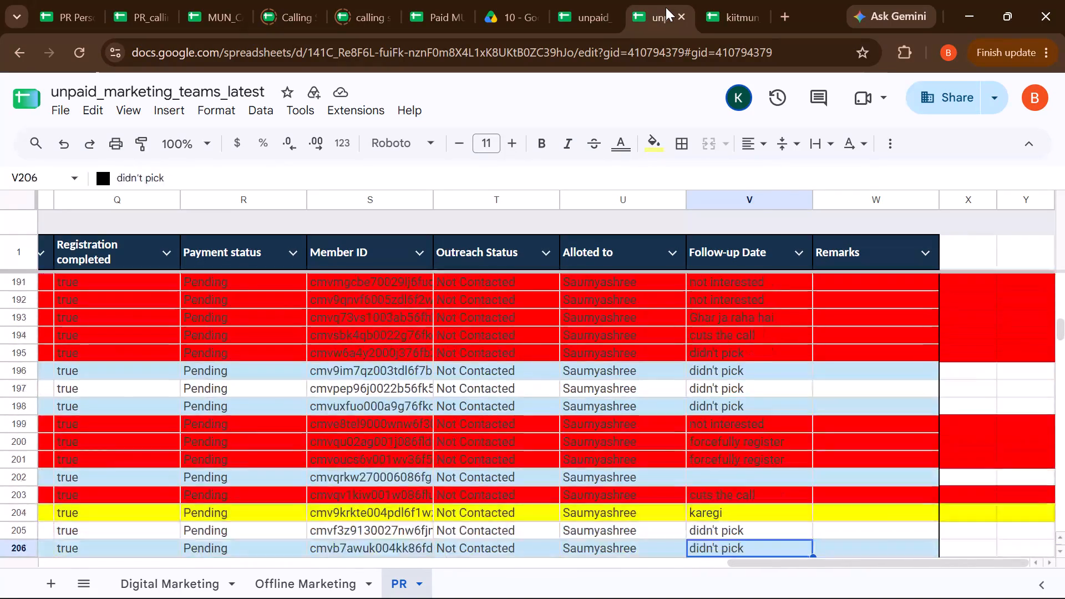
Scan the Follow-up Date and Remarks columns from row 207 through Nandini's rows, as far as Srijita's row 273.
key(Down)
key(Down)
key(Down)
key(Down)
key(Down)
key(Down)
key(Down)
key(Down)
key(Down)
key(Down)
key(Down)
key(Down)
key(Down)
key(Down)
key(Down)
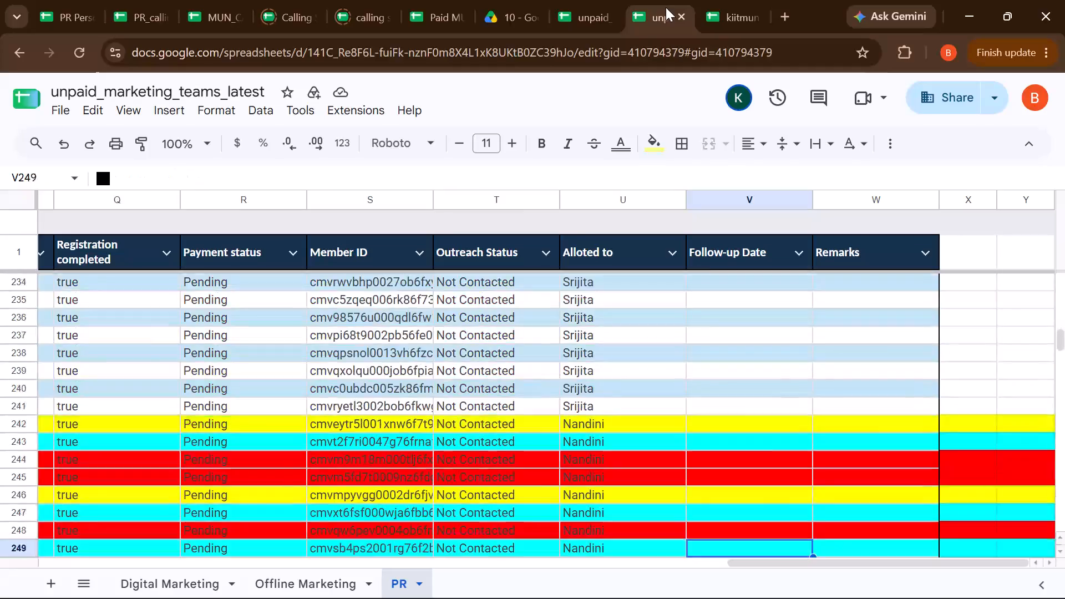
key(Down)
key(Down)
key(Down)
key(Down)
key(Down)
key(Down)
key(Down)
key(Down)
key(Down)
key(Down)
key(Down)
key(Down)
key(Down)
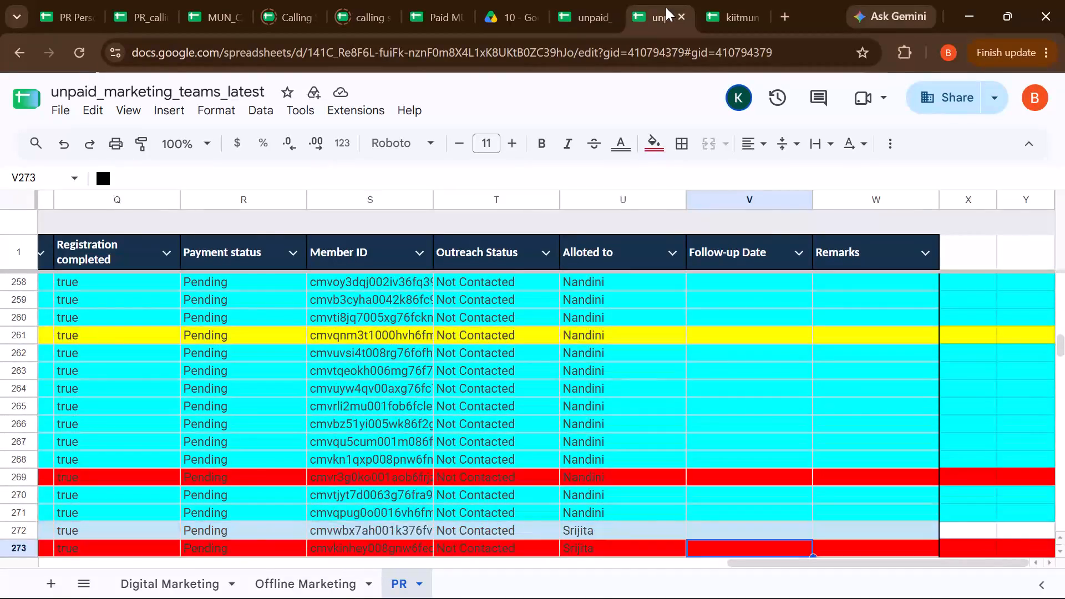
Examine the Follow-up Date and Remarks entries in Srijita's rows from row 274 to row 300.
key(Down)
key(Down)
key(Down)
key(Down)
key(Down)
key(Down)
key(Down)
key(Down)
key(Down)
key(Down)
key(Down)
key(Down)
key(Down)
key(Down)
key(Down)
key(Down)
key(Down)
key(Down)
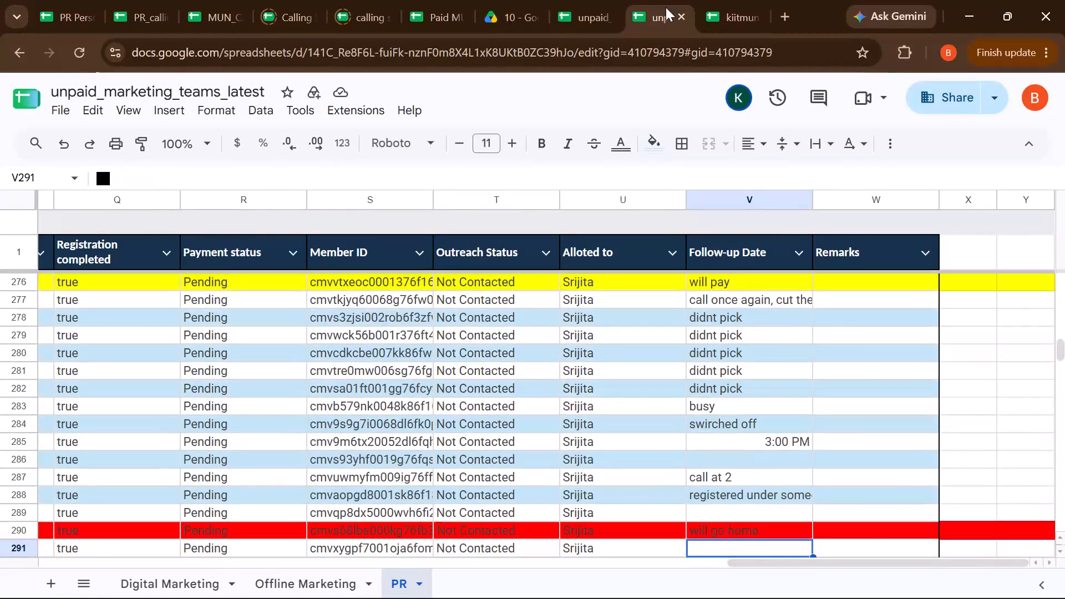
key(Down)
key(Down)
key(Down)
key(Down)
key(Down)
key(Down)
key(Down)
key(Down)
key(Down)
key(Down)
key(Down)
key(Down)
key(Down)
key(Down)
key(Down)
key(Down)
key(Down)
key(Down)
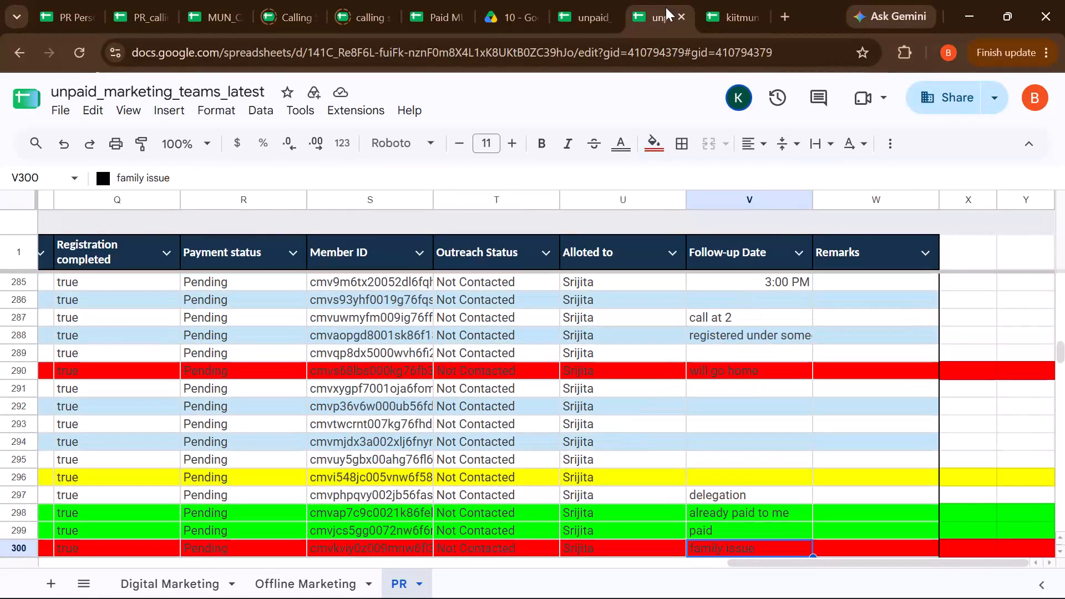
Scan the Follow-up Date and Remarks columns from row 301 through Anish's rows and into Amit's, as far as row 339.
key(Down)
key(Down)
key(Down)
key(Down)
key(Down)
key(Down)
key(Down)
key(Down)
key(Down)
key(Down)
key(Down)
key(Down)
key(Down)
key(Down)
key(Down)
key(Down)
key(Down)
key(Down)
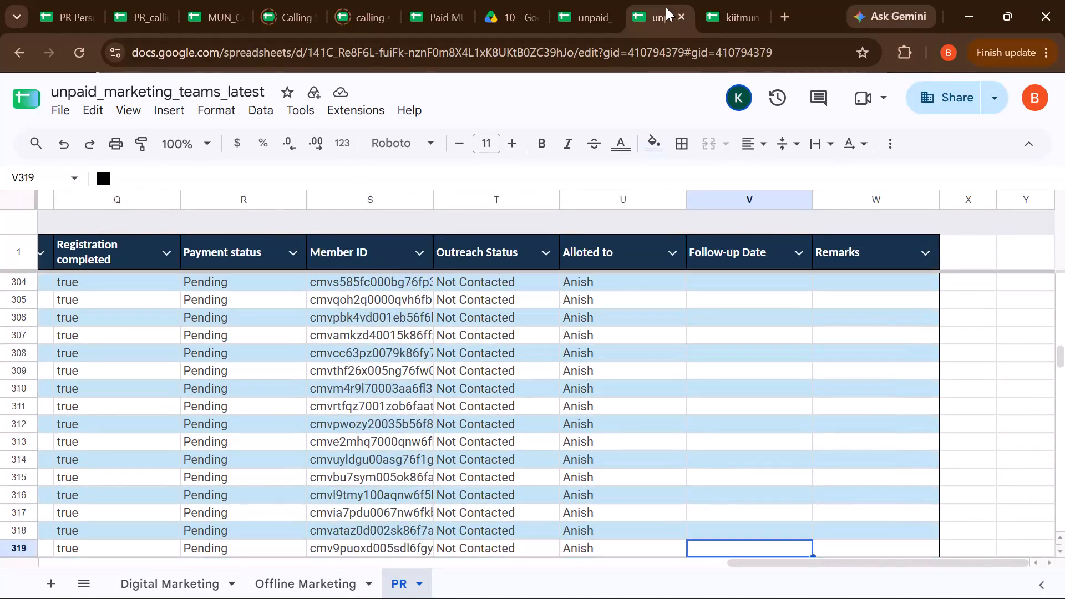
key(Down)
key(Down)
key(Down)
key(Down)
key(Down)
key(Down)
key(Down)
key(Down)
key(Down)
key(Down)
key(Down)
key(Down)
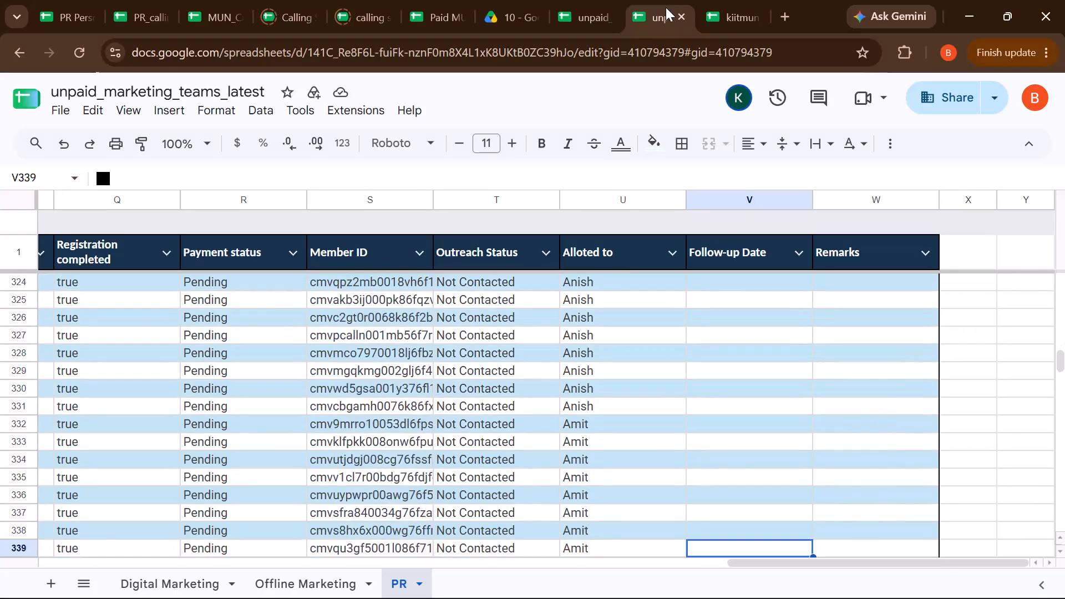
Continue past Amit's remaining rows to Bibek's next block and check the Follow-up Dates of the yellow rows 353 and 354.
key(Down)
key(Down)
key(Down)
key(Down)
key(Down)
key(Down)
key(Down)
key(Down)
key(Down)
key(Down)
key(Down)
key(Down)
key(Down)
key(Down)
key(Down)
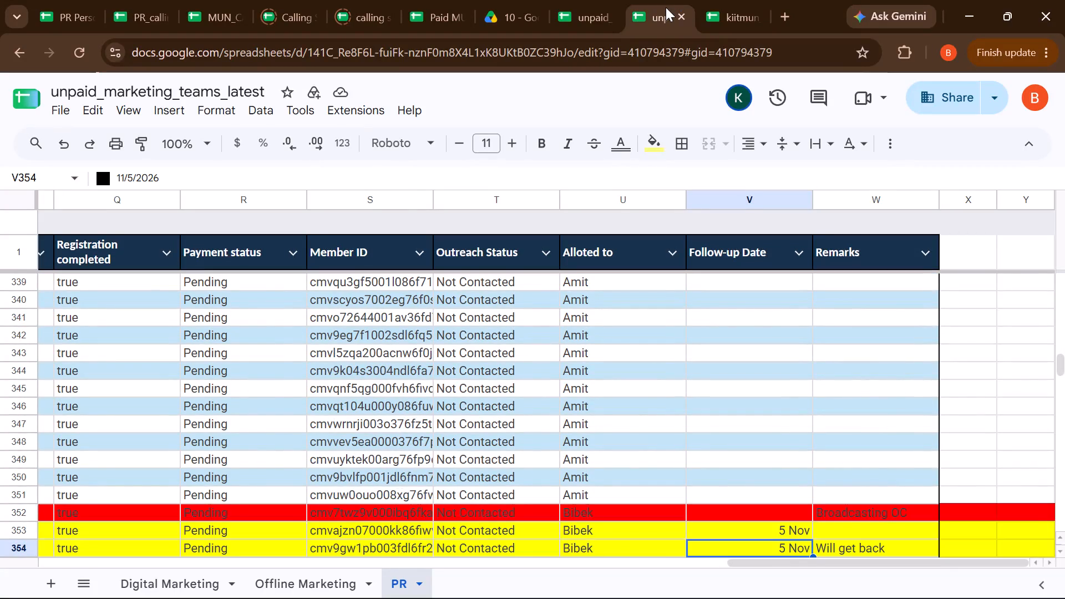
key(Up)
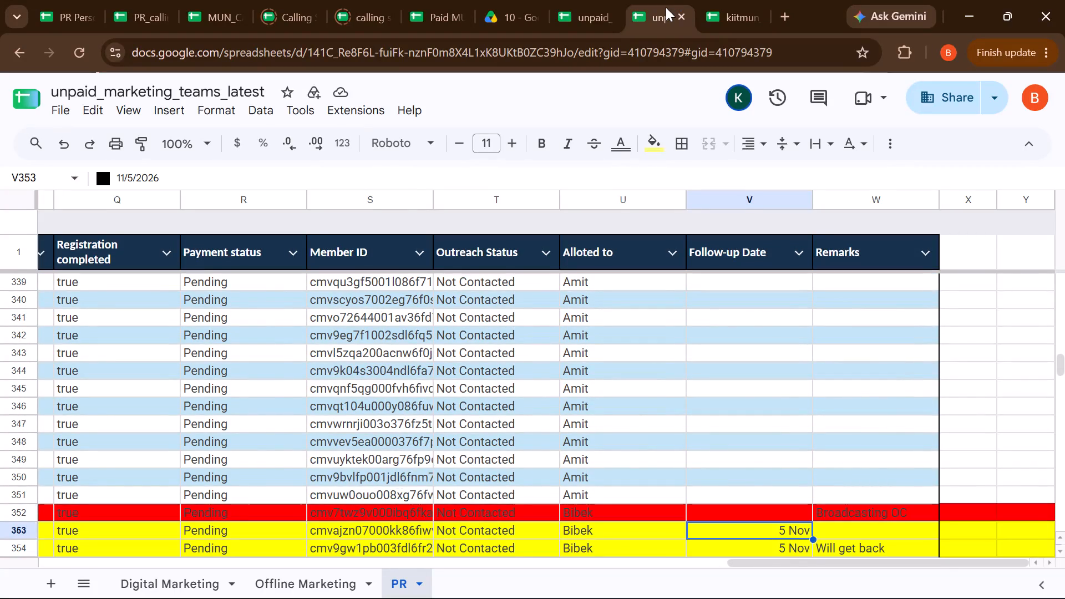
Go back along the yellow row 353 to its Name entry to identify the registrant due for follow-up.
key(Left)
key(Left)
key(Left)
key(Left)
key(Left)
key(Left)
key(Left)
key(Left)
key(Left)
key(Left)
key(Left)
key(Left)
key(Left)
key(Left)
key(Left)
key(Left)
key(Left)
key(Left)
key(Left)
key(Left)
key(Right)
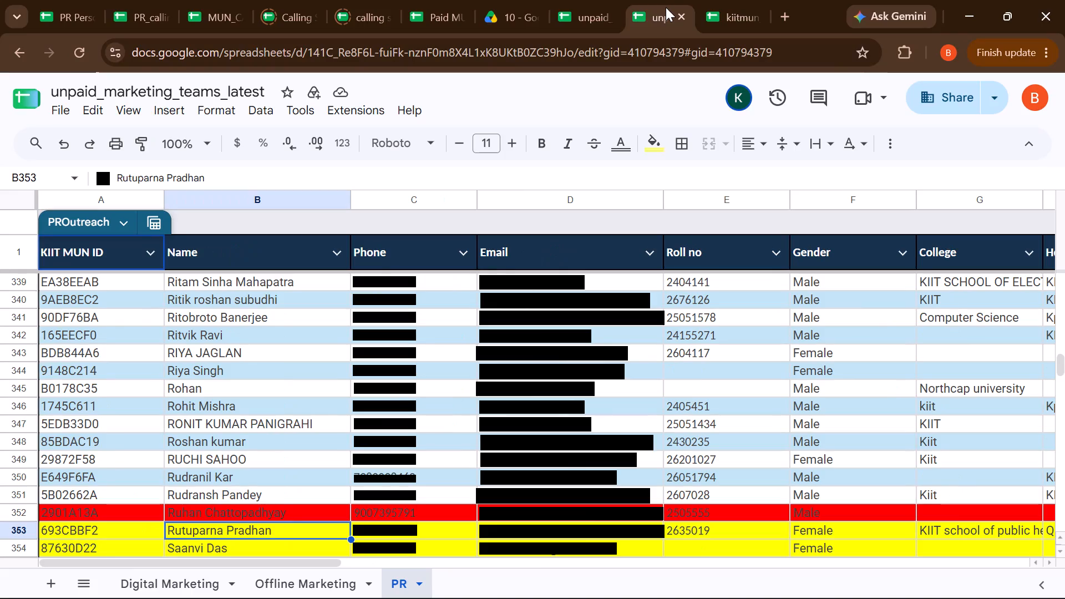
Examine the Follow-up Date and Remarks entries in Bibek's rows from row 352 to row 367.
scroll(666, 7, down, 2)
scroll(378, 449, down, 3)
scroll(378, 449, right, 1)
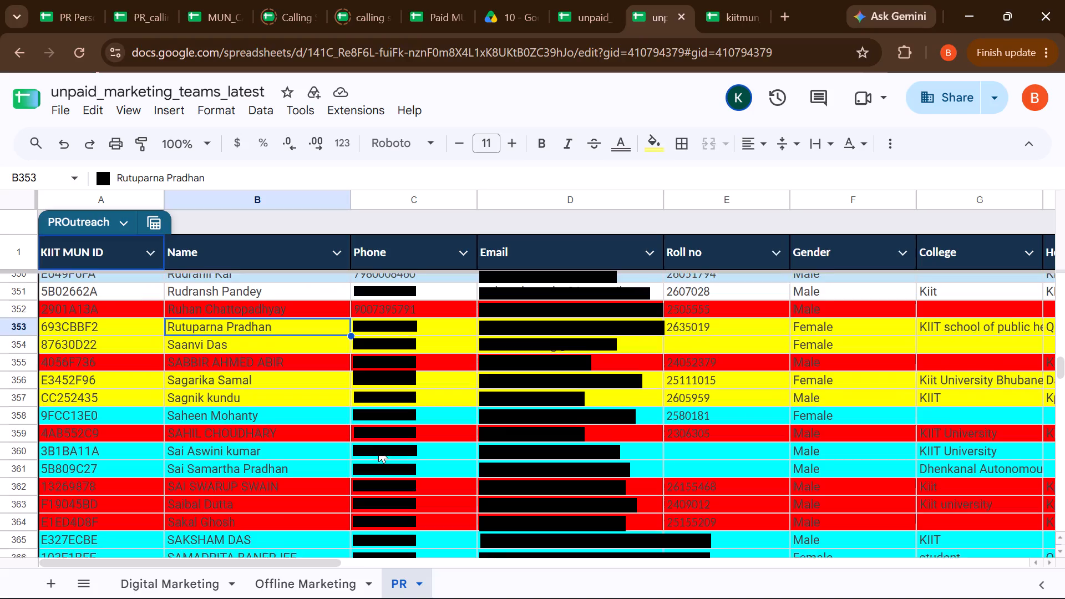
scroll(378, 449, right, 1)
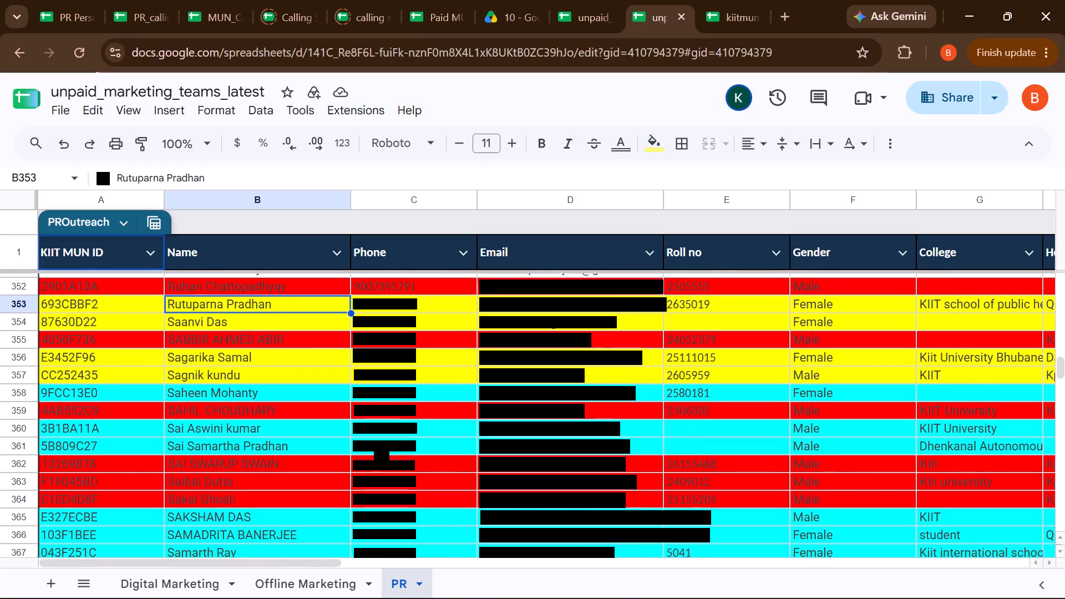
scroll(378, 449, right, 1)
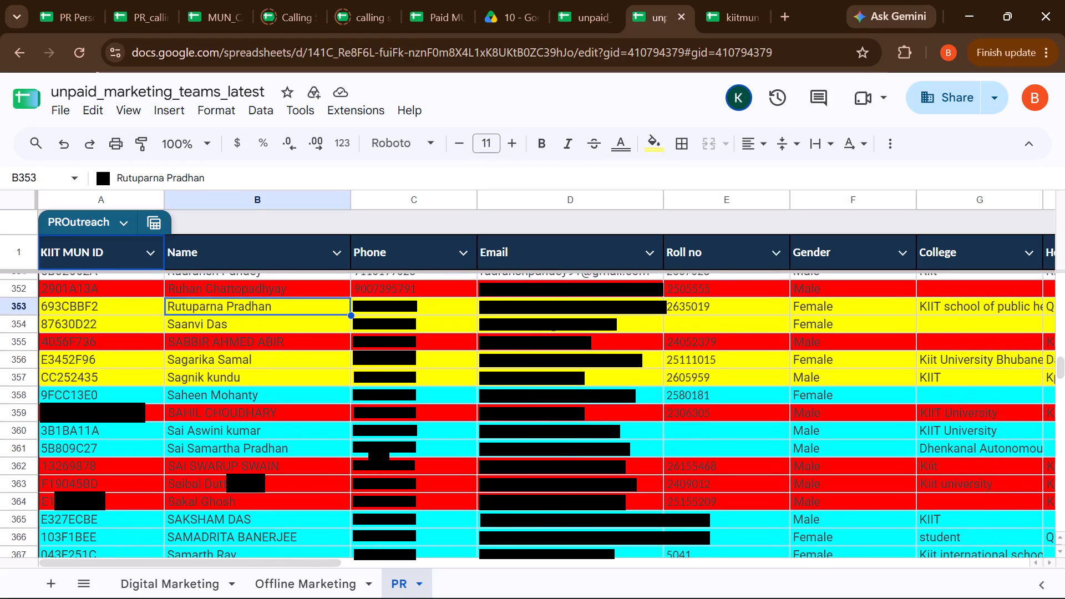
key(Right)
key(Right)
key(Right)
key(Right)
key(Right)
key(Right)
key(Right)
key(Right)
key(Right)
key(Right)
key(Right)
key(Right)
key(Right)
key(Right)
key(Right)
key(Right)
key(Right)
key(Right)
key(Right)
key(Right)
key(Left)
key(Left)
key(Left)
key(Left)
key(Left)
key(Left)
key(Left)
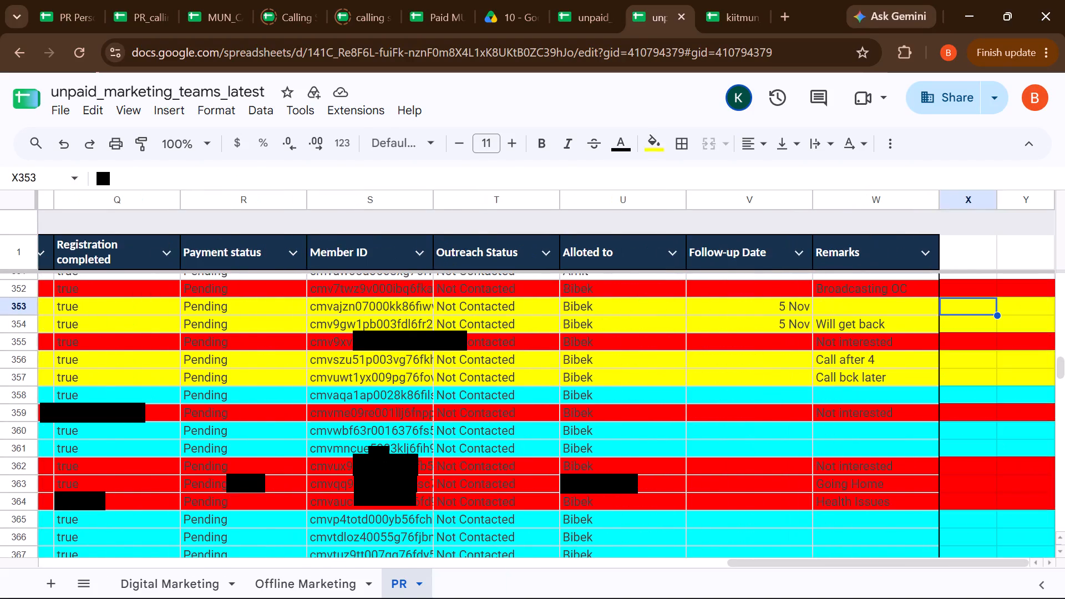
key(Right)
key(Right)
key(Right)
key(Right)
key(Right)
key(Right)
key(Right)
key(Right)
key(Right)
key(Right)
key(Right)
key(Right)
key(Right)
Recheck row 353 by going back to its Name entry and returning to its Follow-up Date and Remarks.
key(Left)
key(Left)
key(Left)
key(Left)
key(Left)
key(Left)
key(Left)
key(Left)
key(Left)
key(Left)
key(Left)
key(Left)
key(Left)
key(Left)
key(Left)
key(Left)
key(Left)
key(Left)
key(Left)
key(Left)
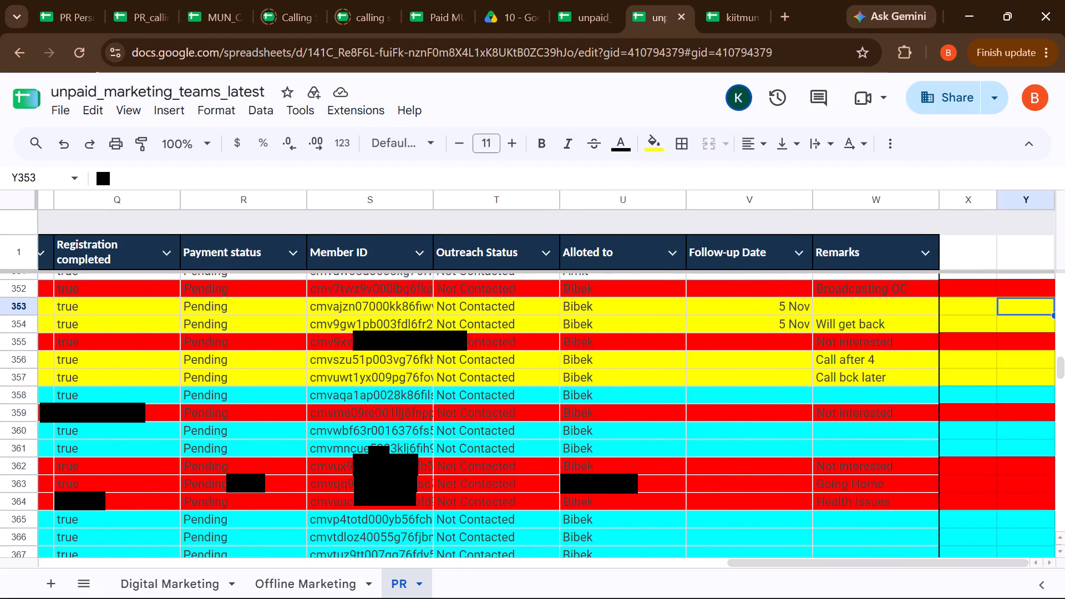
key(Right)
key(Right)
key(Right)
key(Right)
key(Right)
key(Right)
key(Right)
key(Right)
key(Right)
key(Right)
key(Right)
key(Right)
key(Right)
key(Right)
key(Right)
key(Right)
key(Right)
key(Right)
key(Right)
key(Right)
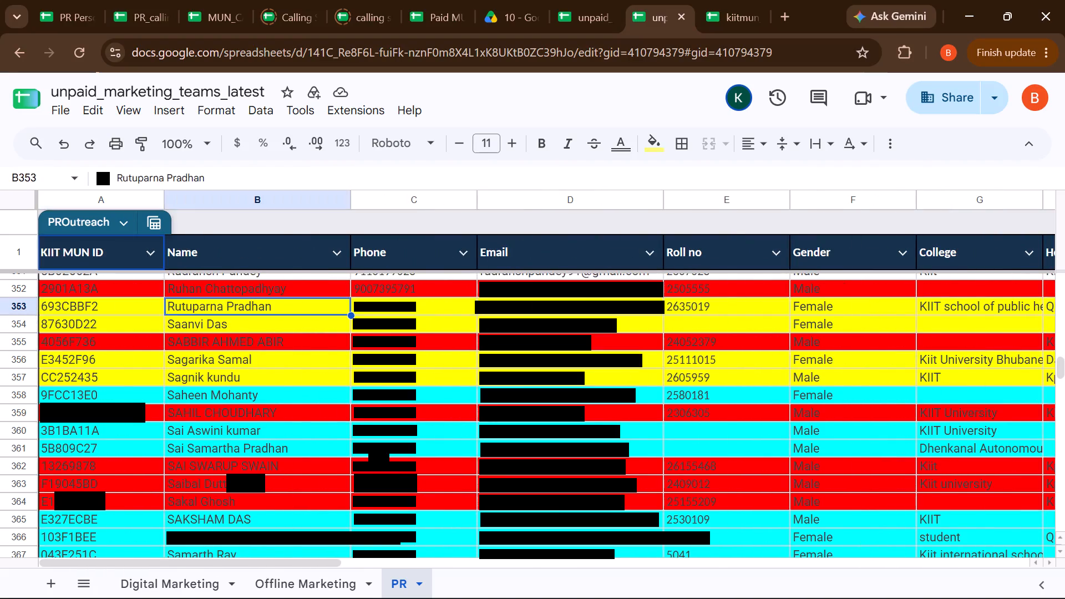
Return along row 353 to the registrant's Name and Phone details.
key(Left)
key(Left)
key(Left)
key(Left)
key(Left)
key(Left)
key(Left)
key(Left)
key(Left)
key(Left)
key(Left)
key(Left)
key(Left)
key(Left)
key(Left)
key(Left)
key(Left)
key(Left)
key(Left)
key(Left)
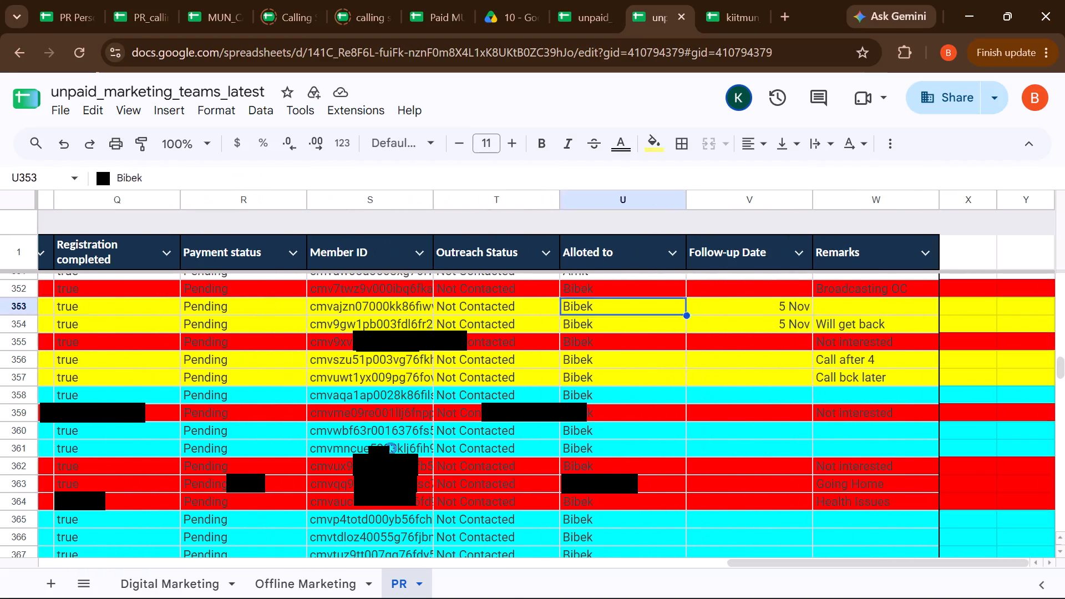
key(Right)
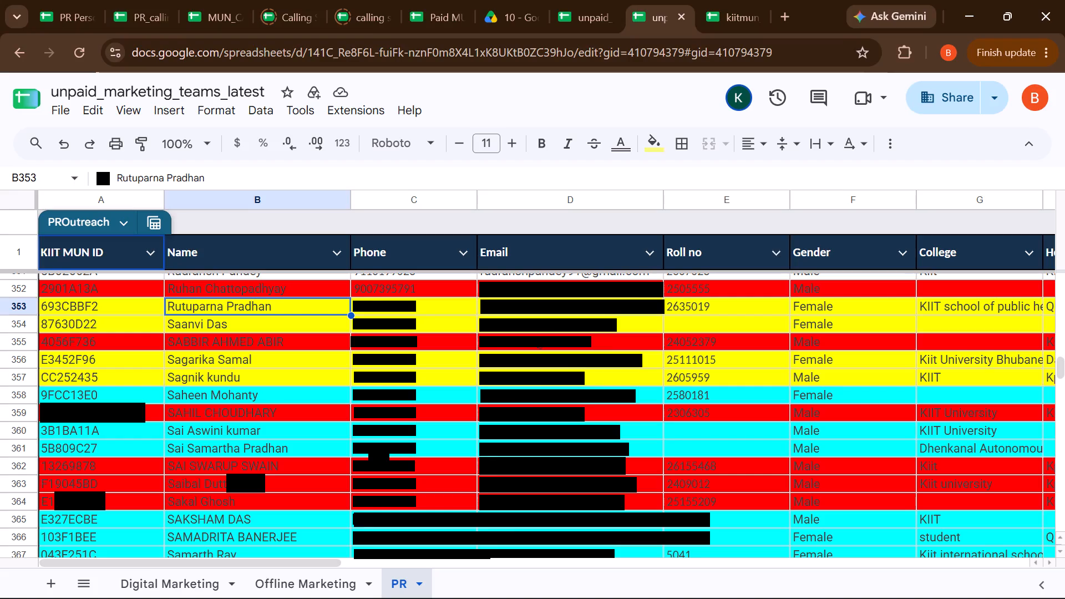
Select the Phone entry of the yellow row 354 to view that registrant's contact number.
key(Down)
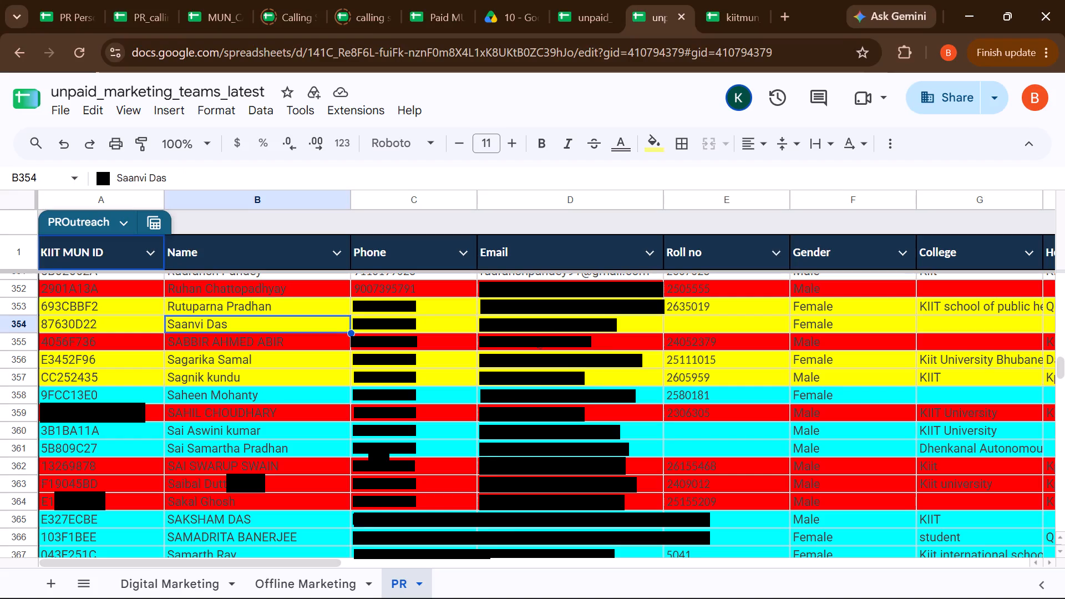
key(Right)
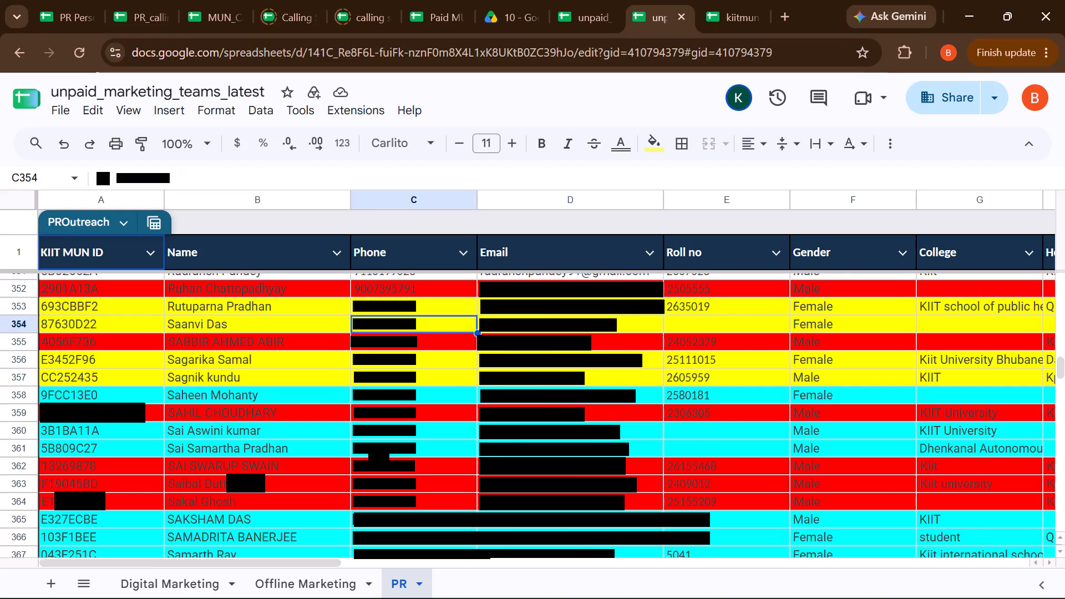
Examine the yellow row 354's entries from the Phone entry across to its follow-up and remarks columns.
key(Right)
key(Right)
key(Right)
key(Right)
key(Right)
key(Right)
key(Right)
key(Right)
key(Right)
key(Right)
key(Right)
key(Right)
key(Right)
key(Right)
key(Right)
key(Right)
key(Right)
key(Right)
key(Right)
key(Right)
key(Right)
key(Right)
key(Right)
Return along row 354 to the registrant's KIIT MUN ID and contact details, ending on the Email entry.
key(Left)
key(Left)
key(Left)
key(Left)
key(Left)
key(Left)
key(Left)
key(Left)
key(Left)
key(Left)
key(Left)
key(Left)
key(Left)
key(Left)
key(Left)
key(Left)
key(Left)
key(Left)
key(Left)
key(Left)
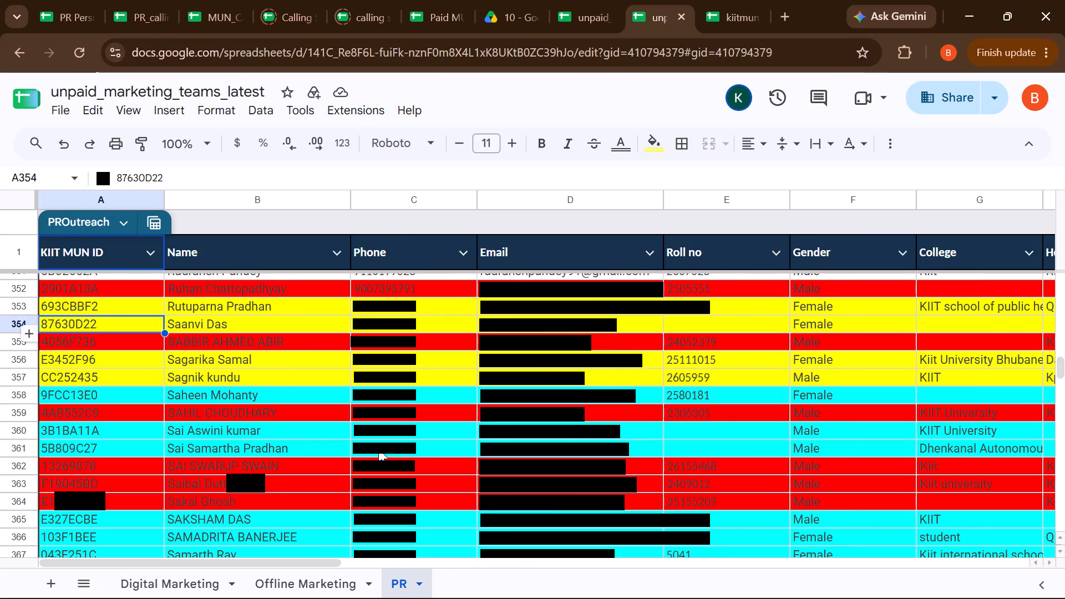
key(Right)
key(Right)
key(Right)
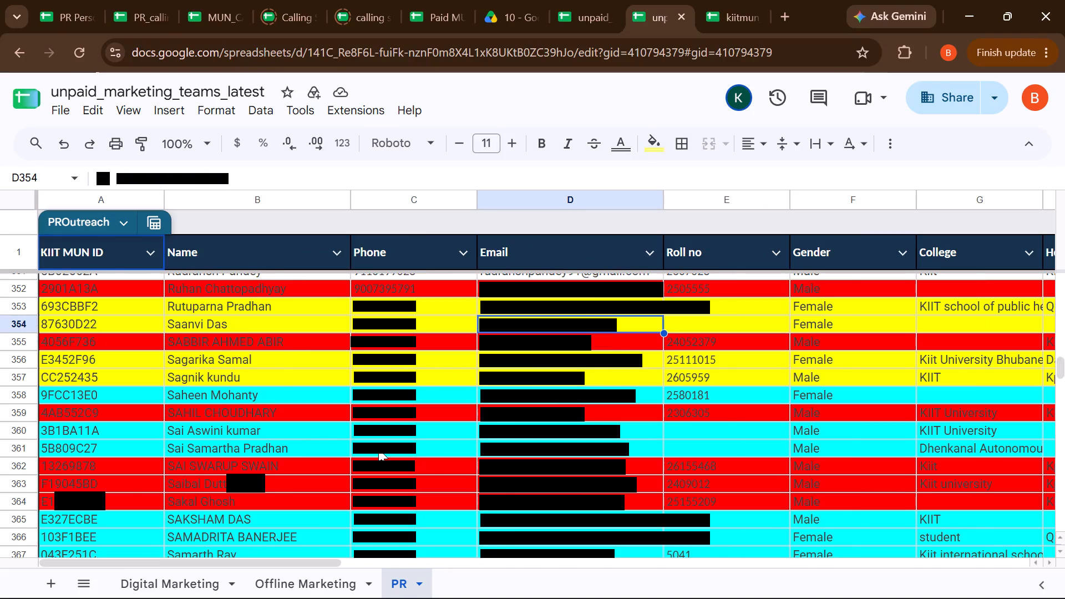
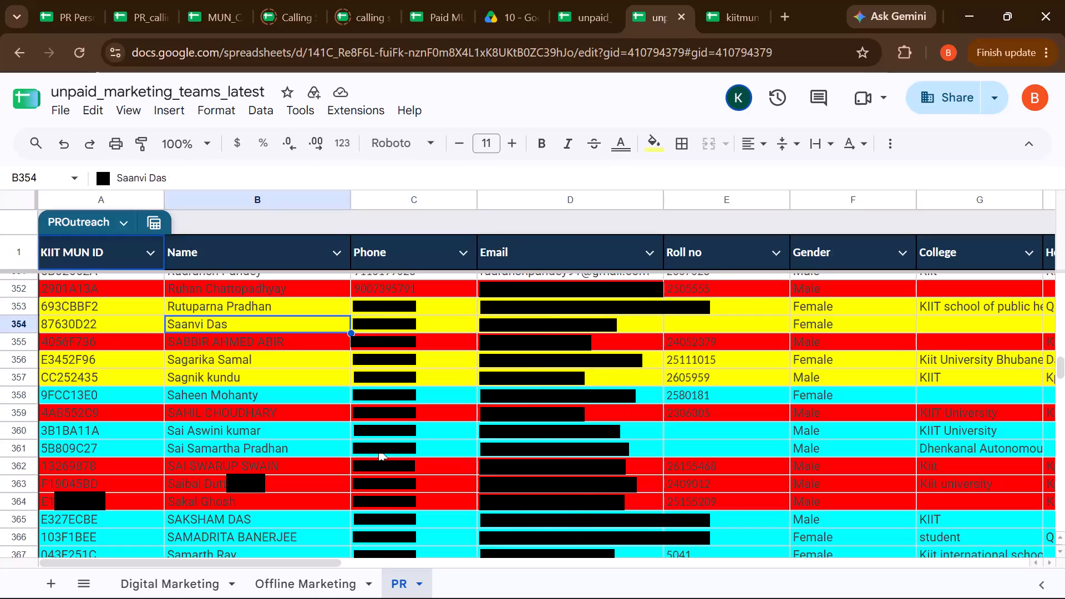
Select the Phone entry of the yellow row 356 to view that registrant's contact number.
key(Left)
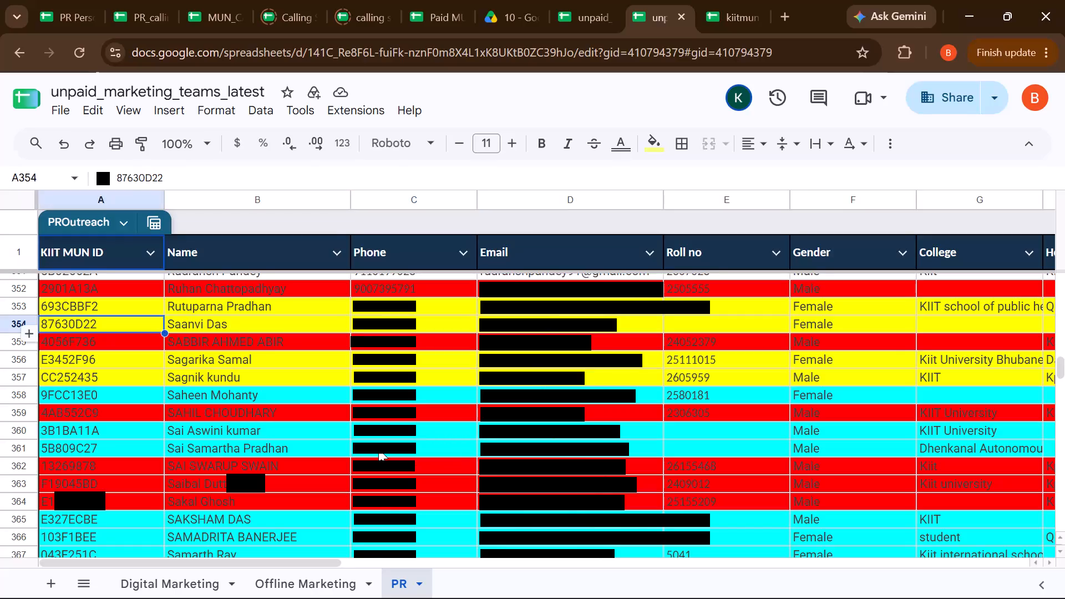
key(Right)
key(Right)
key(Down)
key(Down)
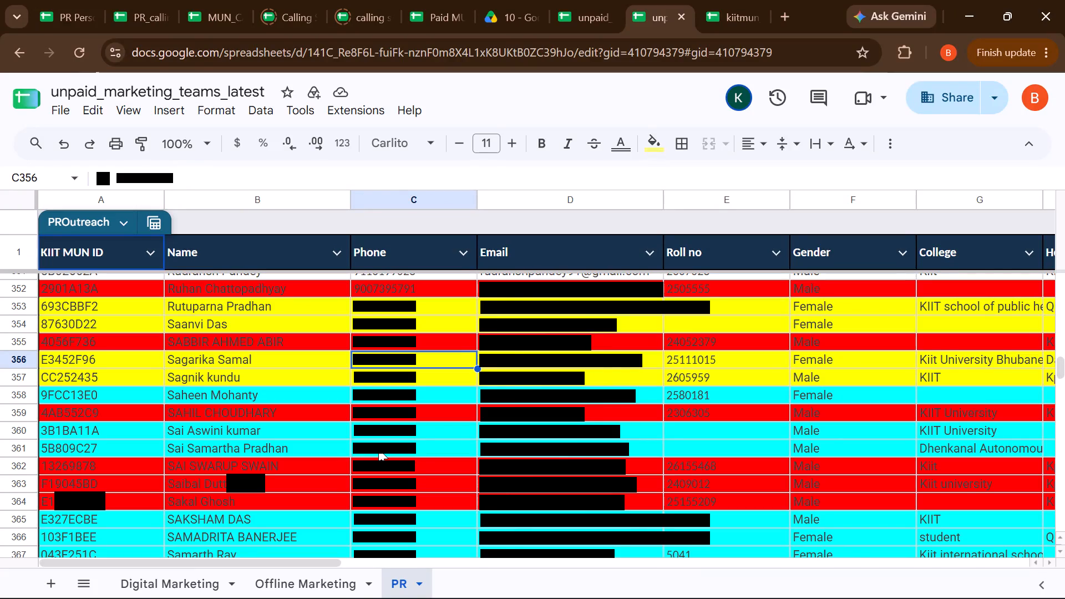
Examine the yellow row 356's entries from the Phone entry across to its follow-up and remarks columns.
key(Right)
key(Right)
key(Right)
key(Right)
key(Right)
key(Right)
key(Right)
key(Right)
key(Right)
key(Right)
key(Right)
key(Right)
key(Right)
key(Right)
key(Right)
key(Right)
key(Right)
key(Right)
key(Right)
key(Right)
key(Right)
key(Right)
key(Right)
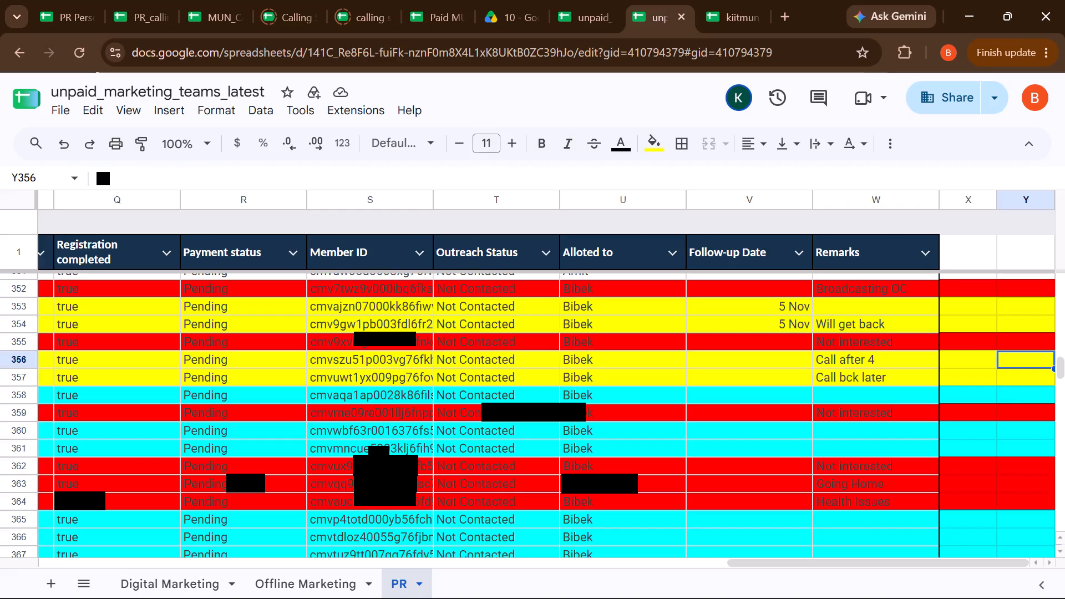
key(Left)
key(Left)
Scan the allotment and remarks columns from row 357 down through Bibek's, Sachin's and Pallavi's rows to row 400.
key(Down)
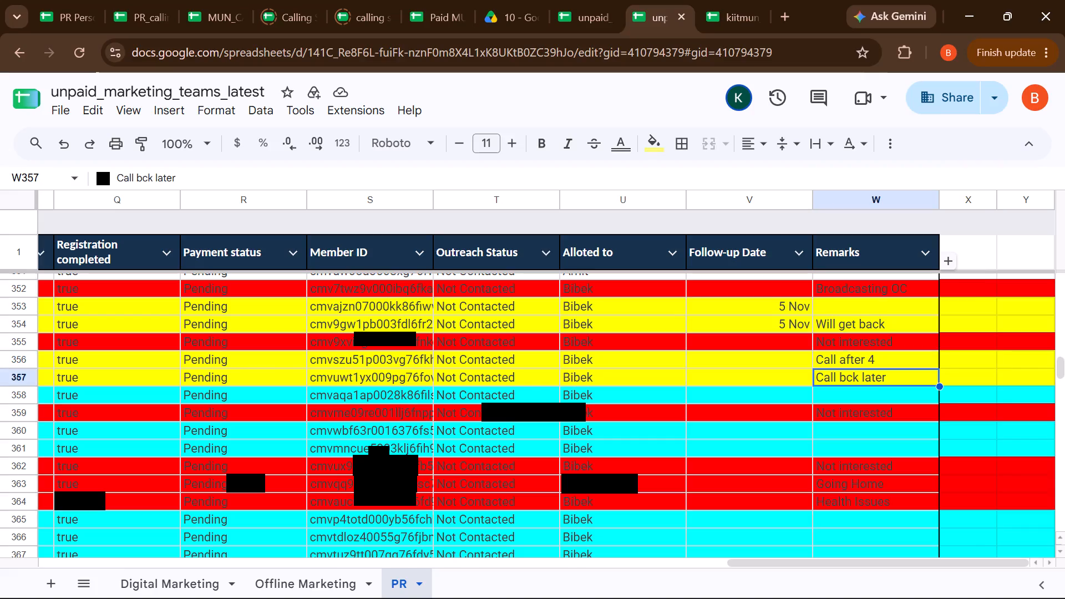
key(Down)
key(Down)
key(Down)
key(Down)
key(Down)
key(Down)
key(Down)
key(Down)
key(Down)
key(Down)
key(Down)
key(Down)
key(Down)
key(Down)
key(Down)
key(Down)
key(Down)
key(Down)
key(Down)
key(Down)
key(Up)
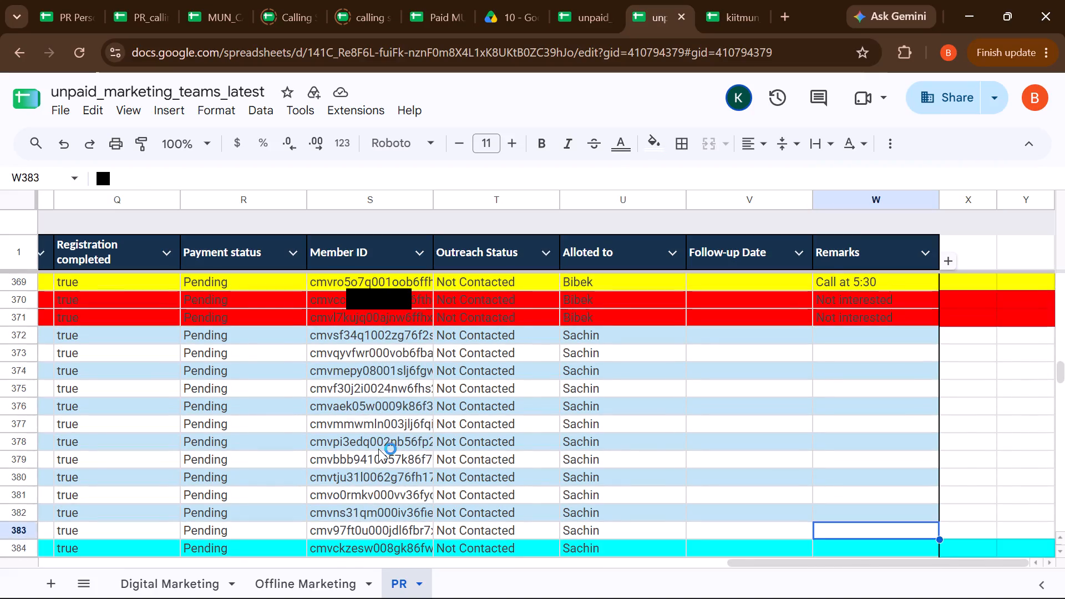
key(Down)
key(Down)
key(Down)
key(Down)
key(Down)
key(Down)
key(Down)
key(Down)
key(Down)
key(Down)
key(Down)
key(Down)
key(Down)
key(Down)
key(Down)
key(Down)
key(Down)
key(Left)
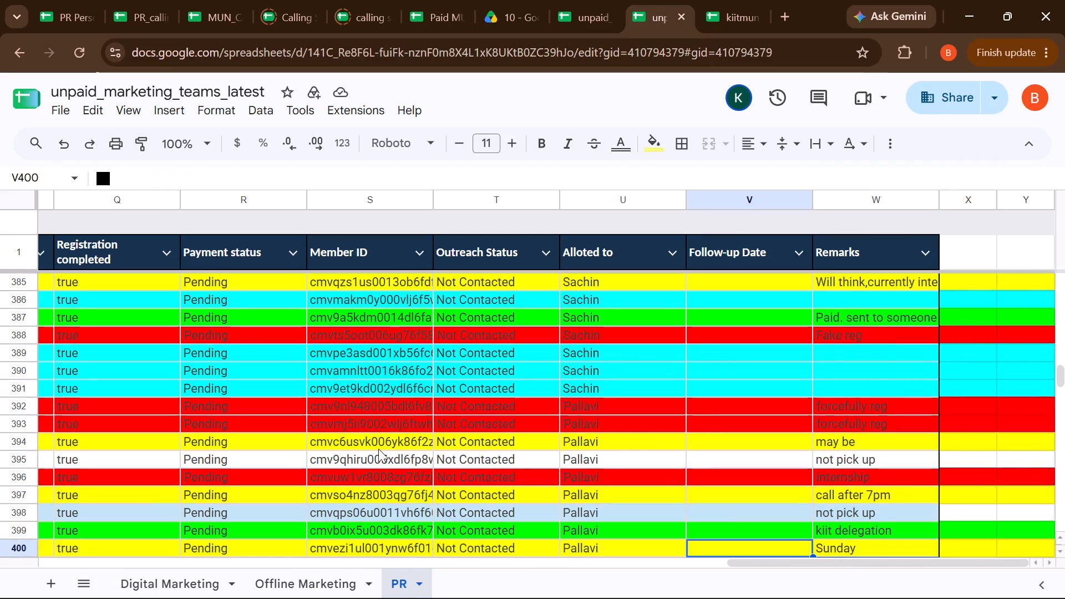
Scan the rows below row 400 down to row 509 to locate Bibek's next block of allotted registrants.
key(Down)
key(Down)
key(Down)
key(Down)
key(Down)
key(Down)
key(Down)
key(Down)
key(Down)
key(Down)
key(Down)
key(Down)
key(Down)
key(Down)
key(Down)
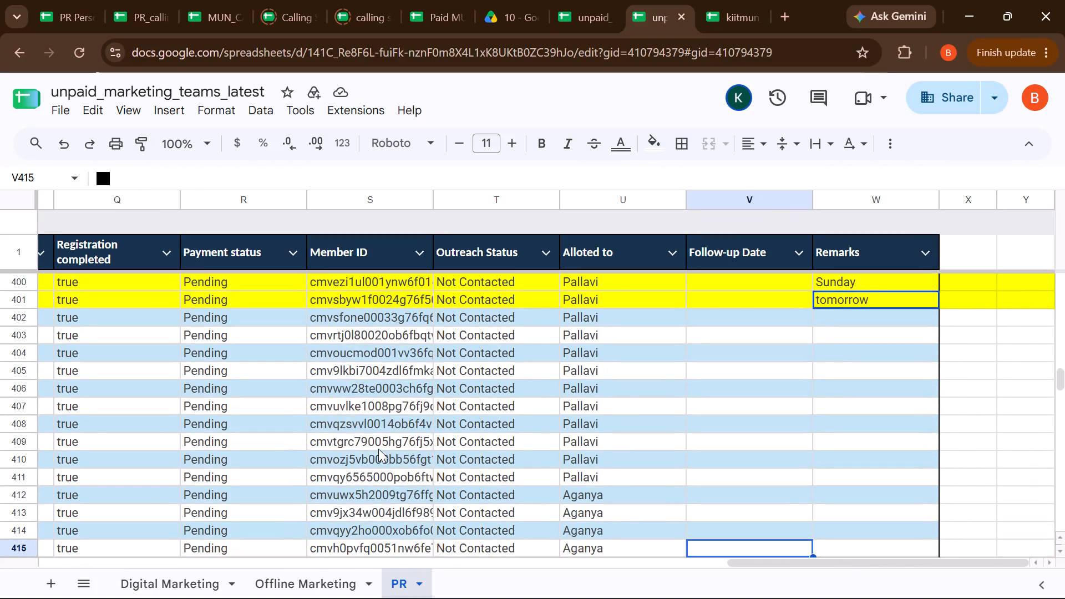
key(Down)
key(Down)
key(Down)
key(Down)
key(Down)
key(Down)
key(Down)
key(Down)
key(Down)
key(Down)
key(Down)
key(Down)
key(Down)
key(Down)
key(Down)
key(Down)
key(Down)
key(Down)
key(Down)
key(Down)
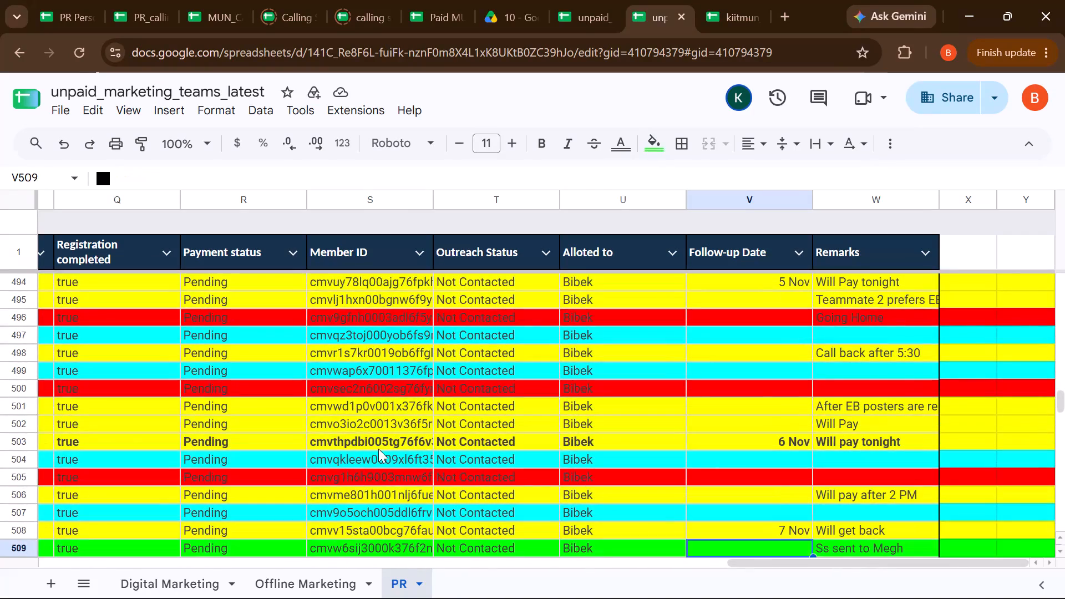
Check the follow-up dates and remarks back up Bibek's block from row 509 to its first yellow row, 493.
key(Up)
key(Up)
key(Up)
key(Up)
key(Up)
key(Up)
key(Up)
key(Up)
key(Up)
key(Up)
key(Up)
key(Up)
key(Up)
key(Up)
key(Up)
key(Up)
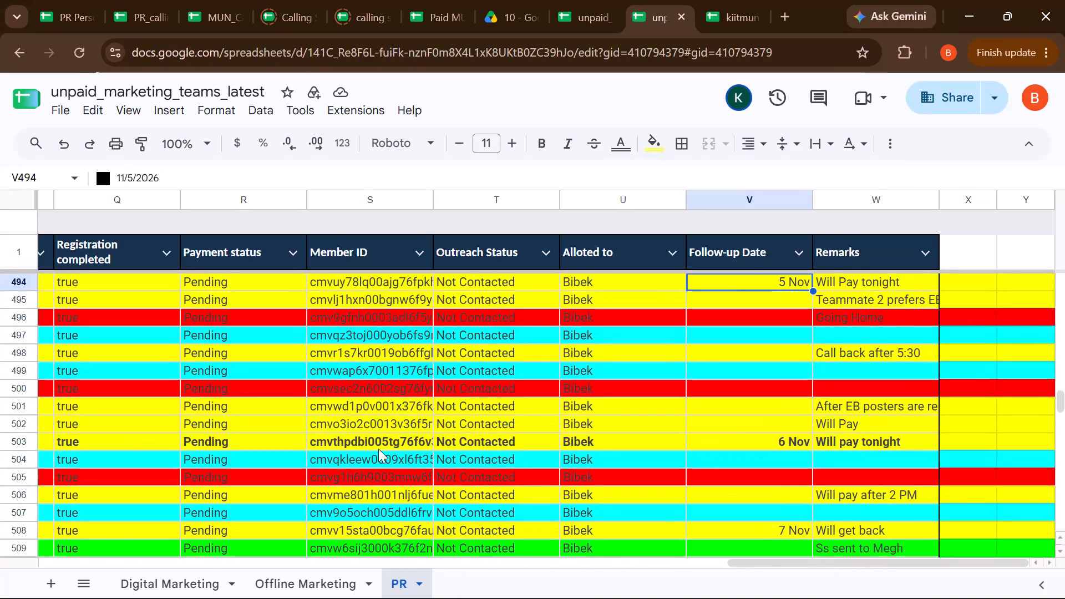
key(Up)
key(Up)
key(Up)
key(Down)
key(Down)
key(Down)
Return along the yellow row 493 to the registrant's Name and contact details.
key(Left)
key(Left)
key(Left)
key(Left)
key(Left)
key(Left)
key(Left)
key(Left)
key(Left)
key(Left)
key(Left)
key(Left)
key(Left)
key(Left)
key(Left)
key(Left)
key(Left)
key(Left)
key(Left)
key(Left)
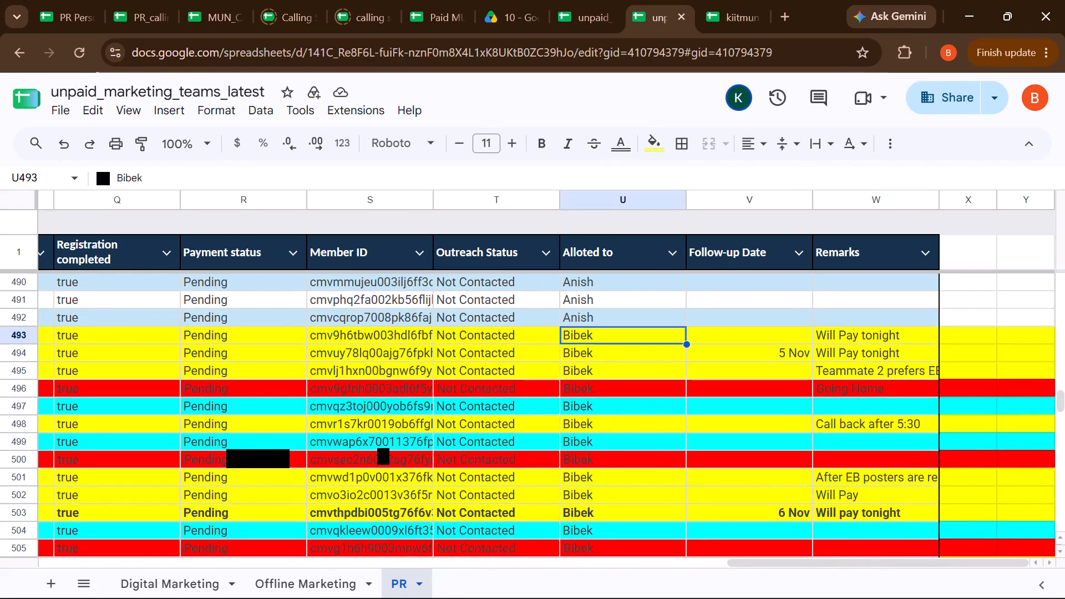
key(Right)
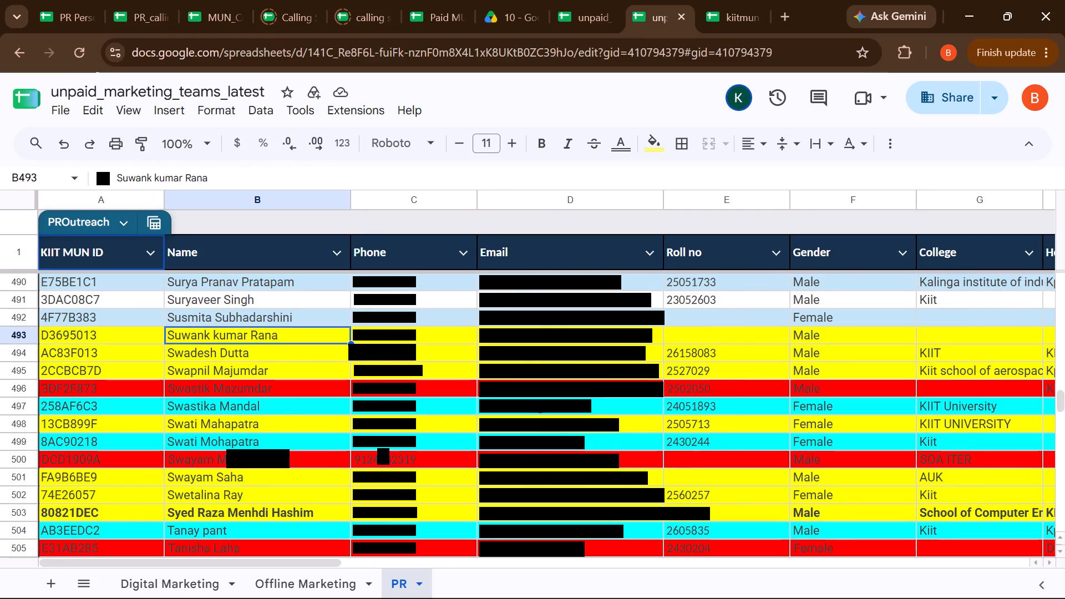
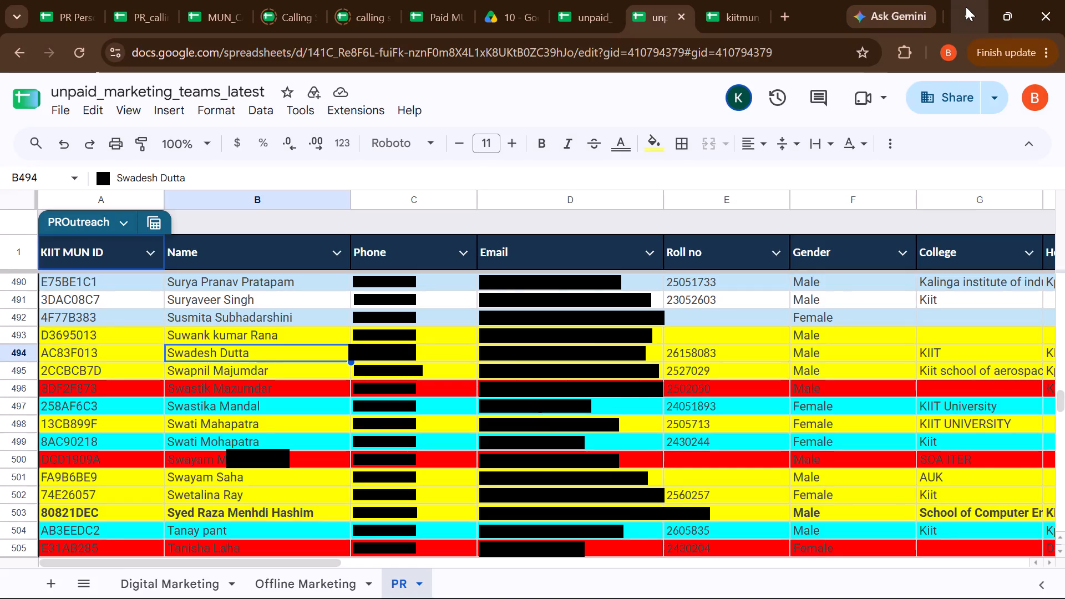
Minimize the browser window holding the unpaid registrants spreadsheet and return to the empty desktop.
click(966, 7)
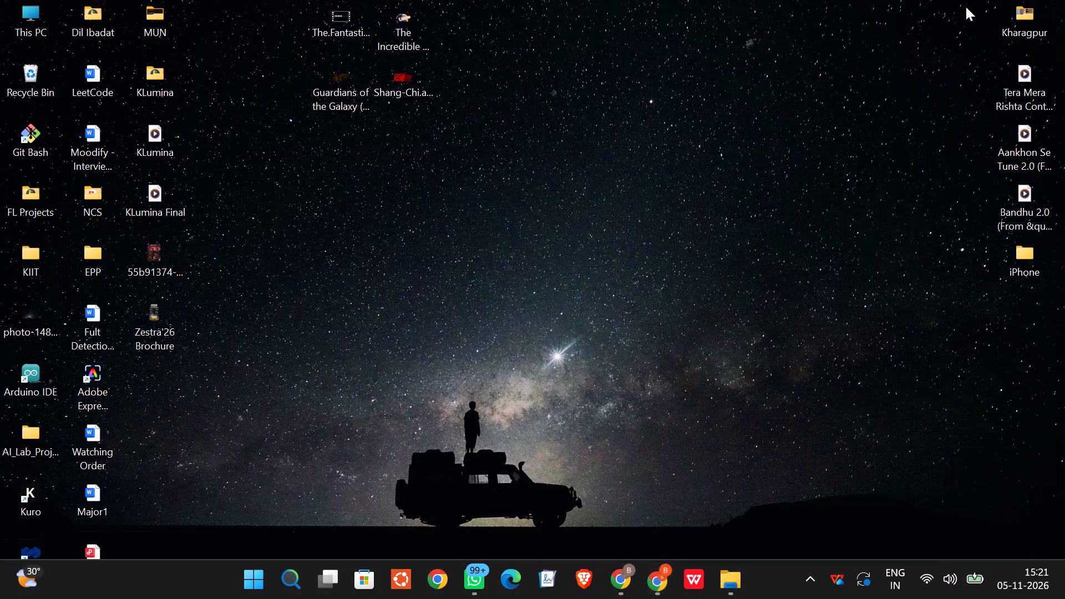
click(643, 171)
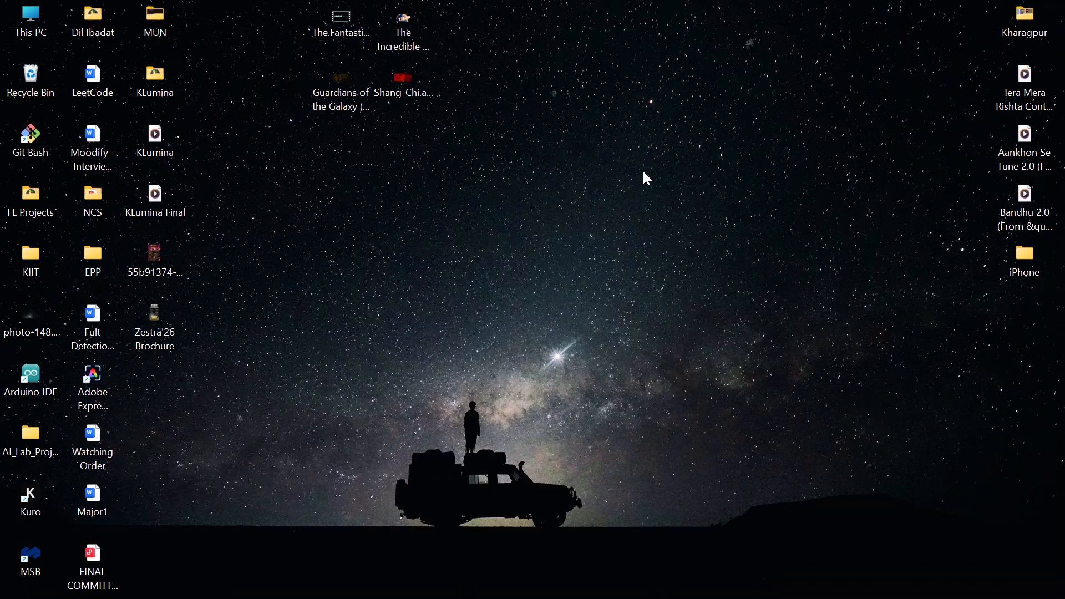